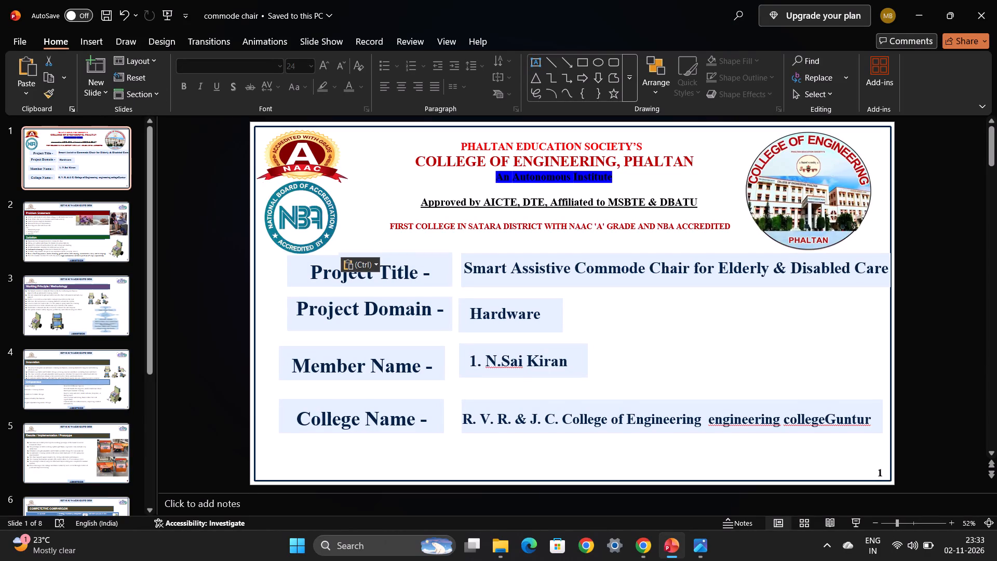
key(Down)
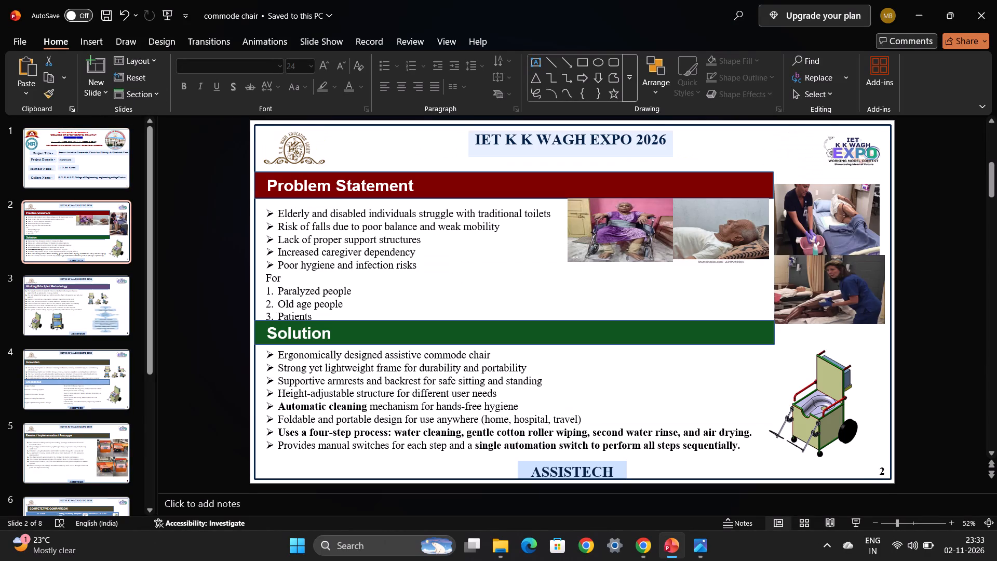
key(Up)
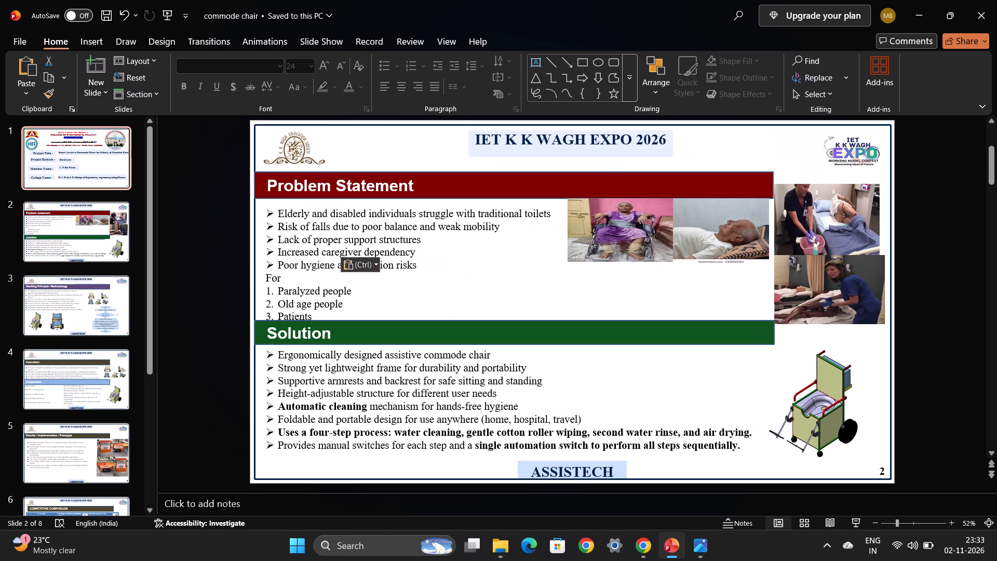
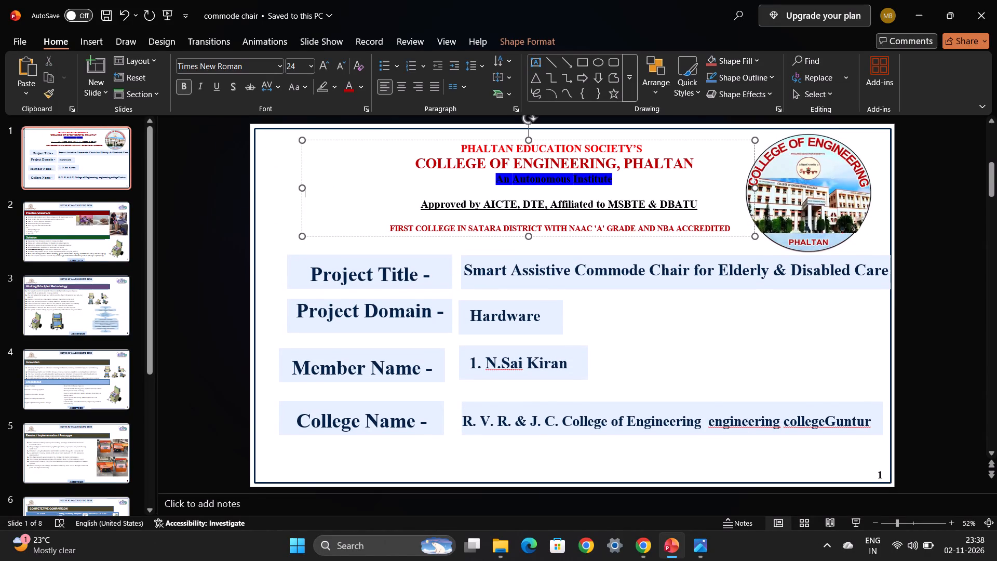
Paste the copied Innovation 2K26 logo onto the title slide.
click(265, 249)
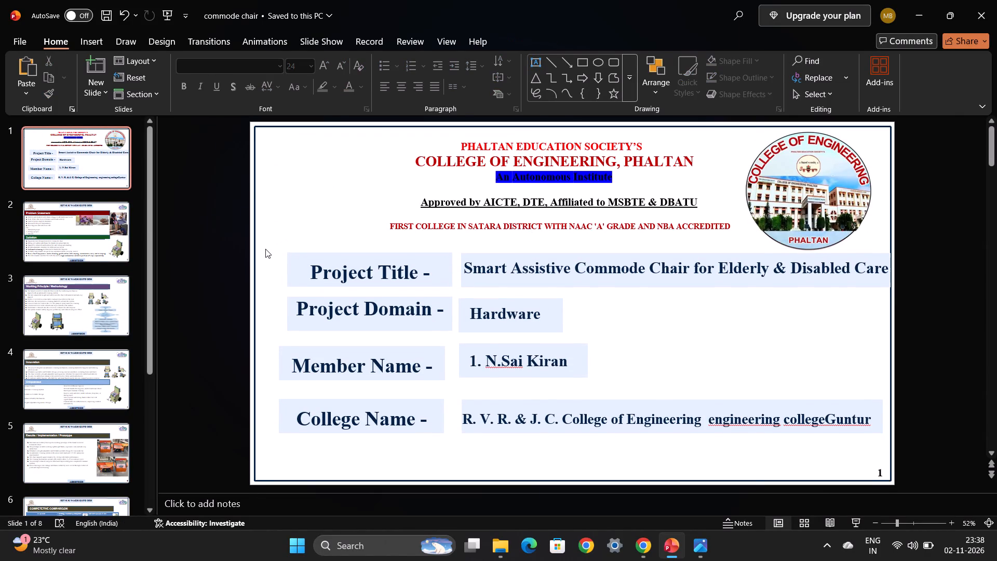
key(ctrl+v)
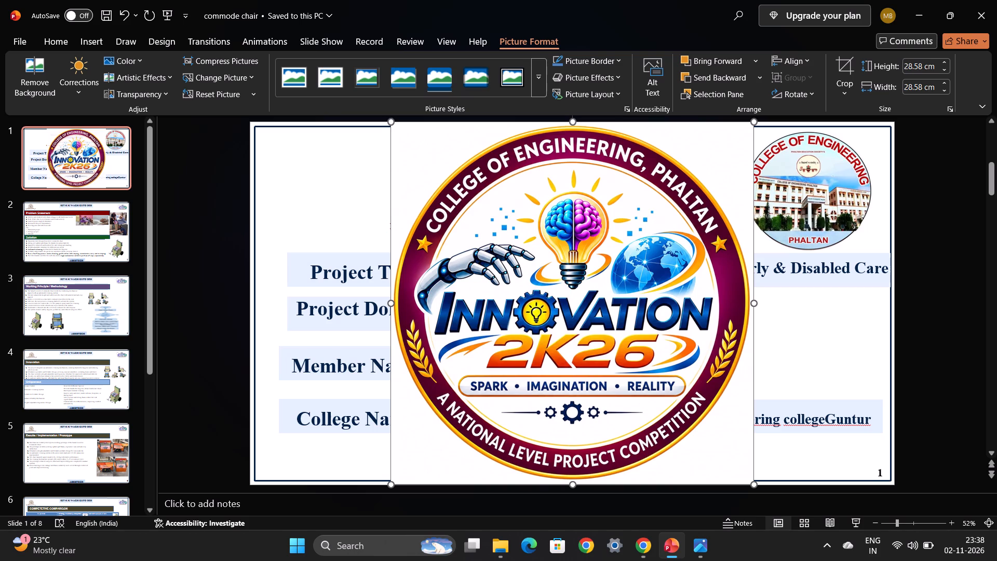
Shrink the pasted Innovation 2K26 logo to about 21.6 cm wide and 17.2 cm high.
drag(758, 302, 665, 297)
click(665, 297)
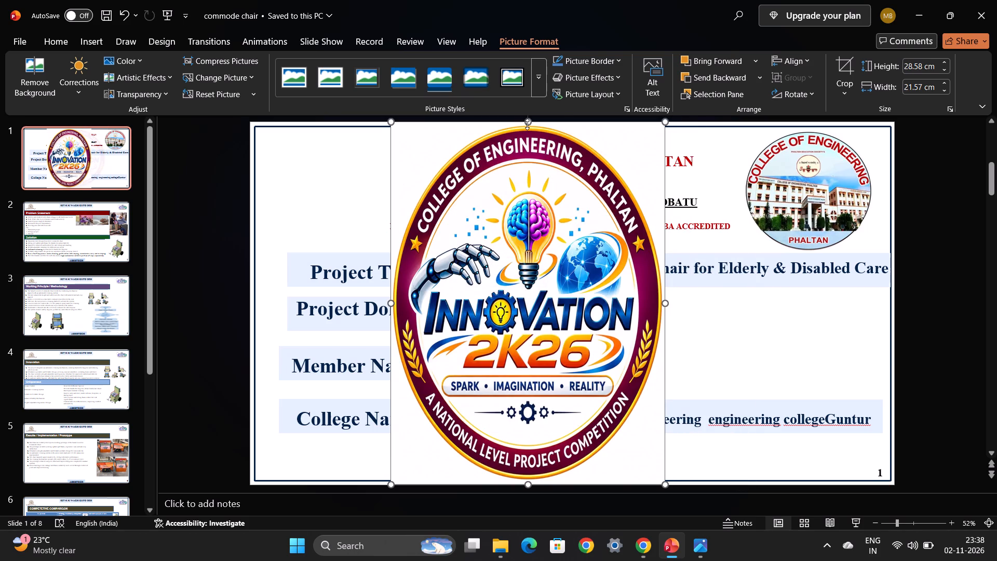
drag(527, 124, 537, 265)
right_click(537, 265)
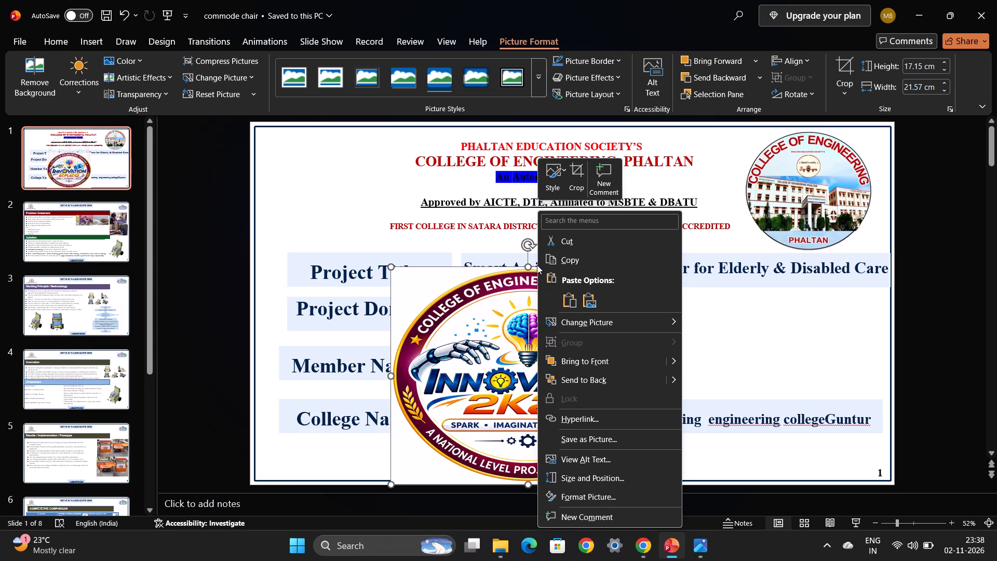
Shrink the Innovation 2K26 logo on the title slide in width and height, clearing the project title and domain text.
click(744, 328)
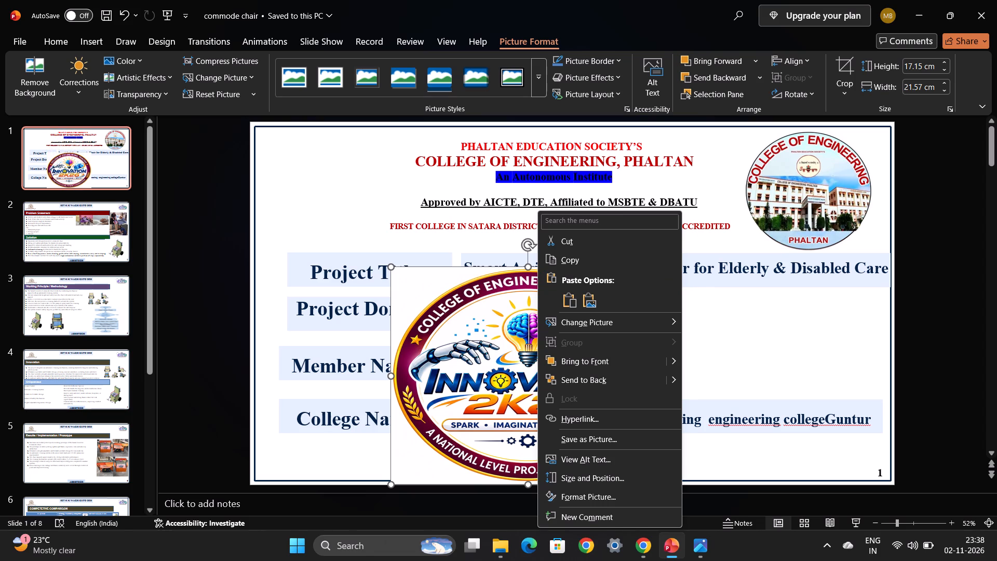
drag(389, 378, 439, 369)
drag(439, 369, 447, 369)
click(692, 339)
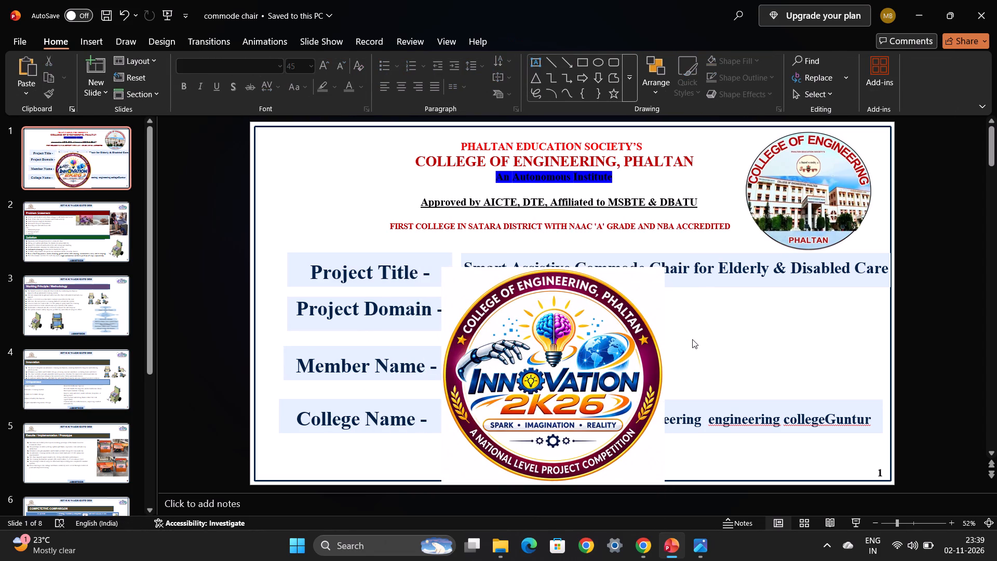
click(562, 280)
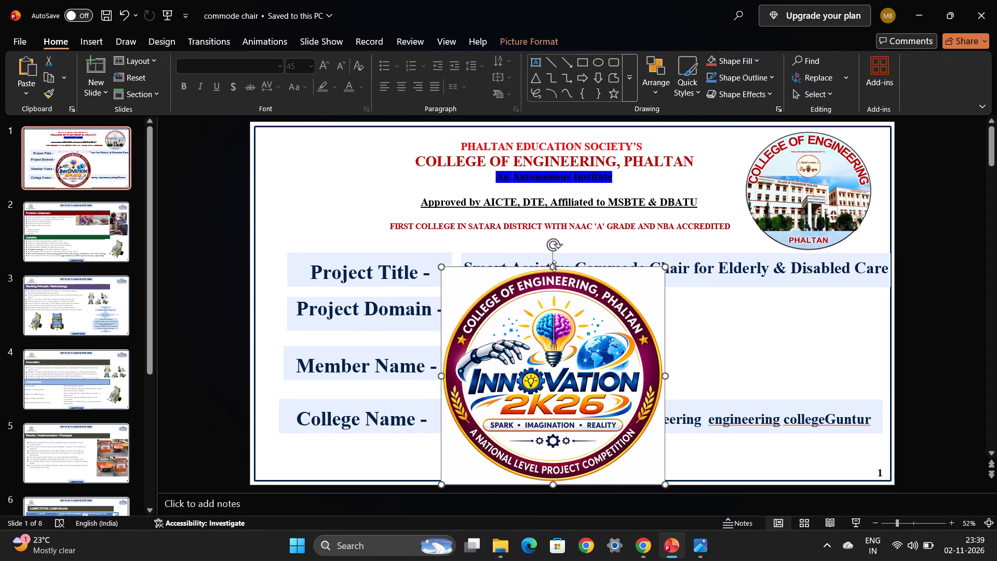
drag(554, 266, 552, 353)
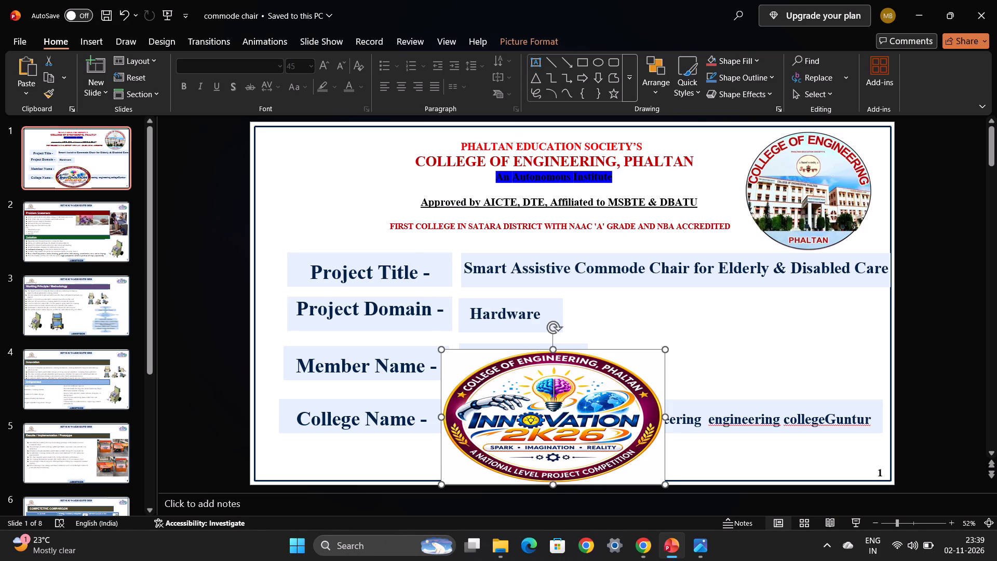
drag(440, 417, 510, 423)
click(510, 423)
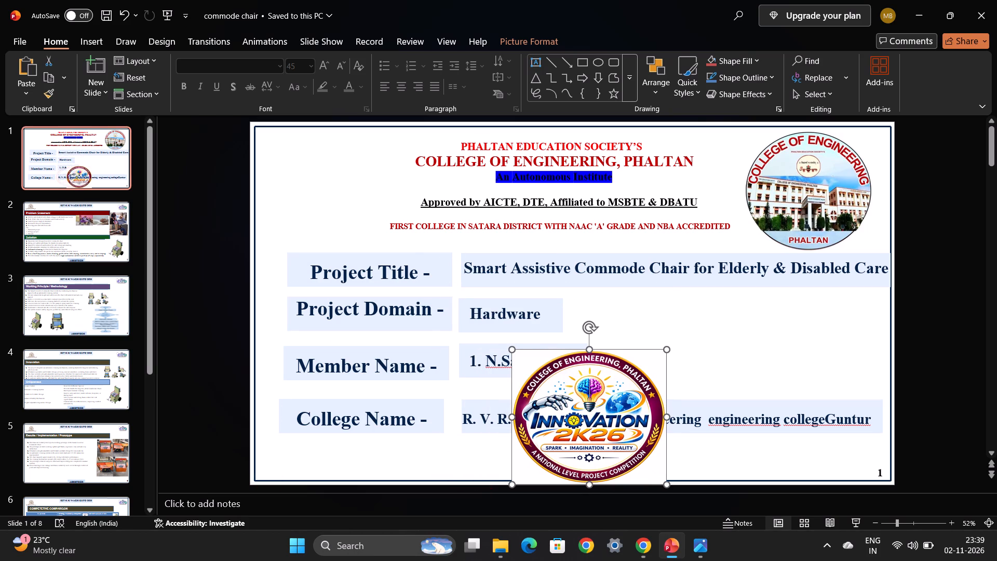
Move the Innovation 2K26 logo to the title slide's top-left corner and reduce its size to fit beside the college heading.
drag(608, 410, 357, 199)
drag(357, 199, 355, 196)
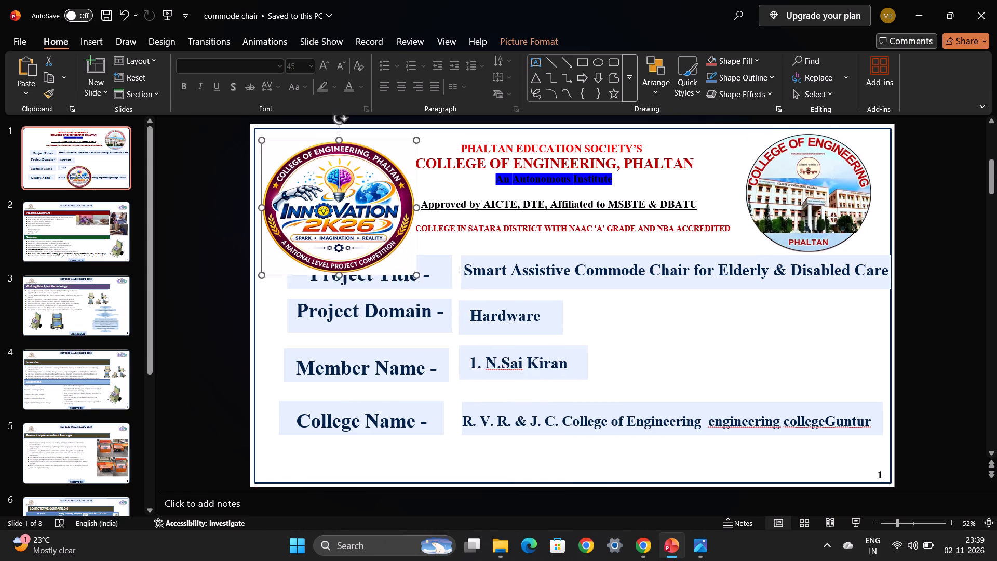
drag(355, 196, 348, 175)
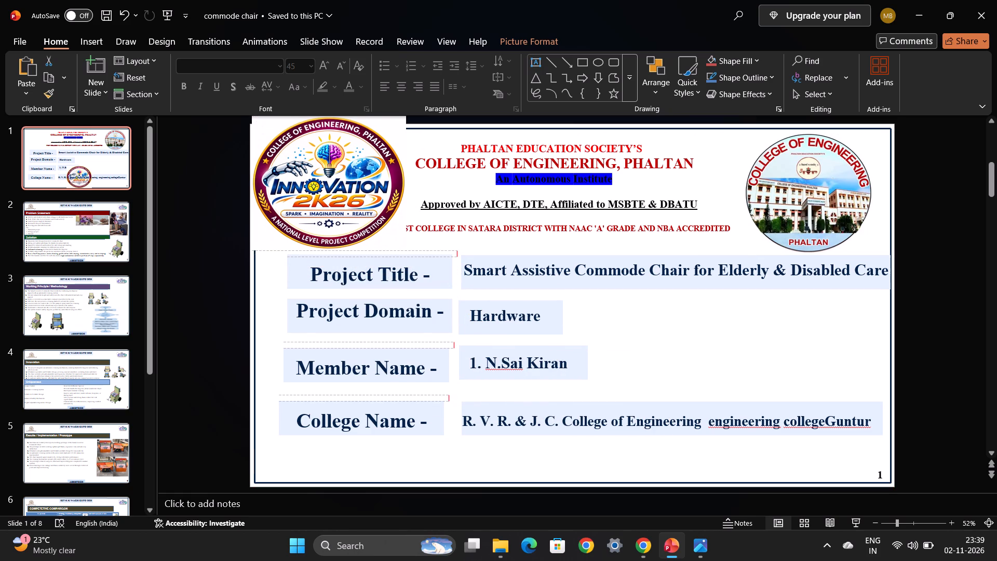
drag(348, 175, 348, 172)
drag(348, 172, 405, 231)
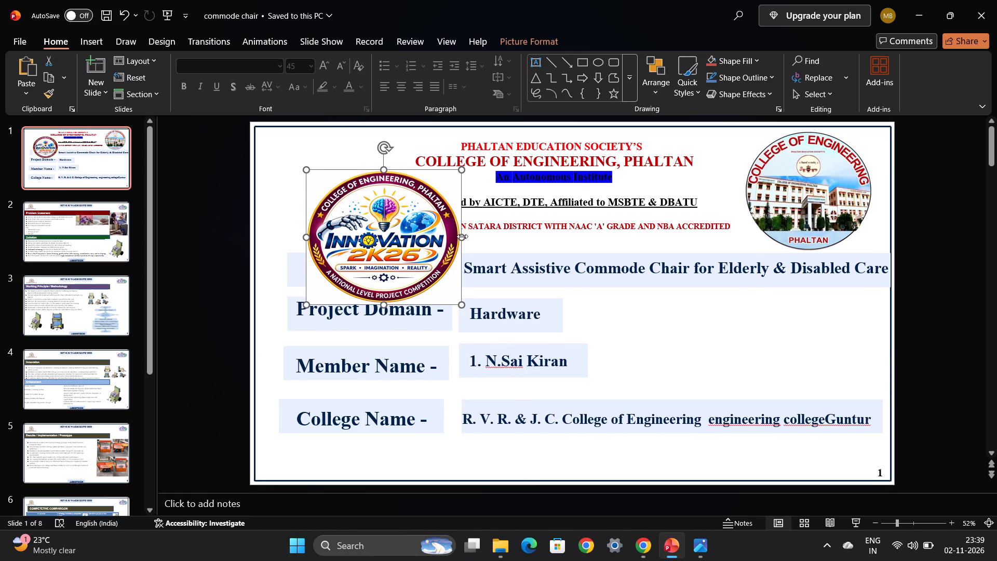
drag(463, 236, 436, 229)
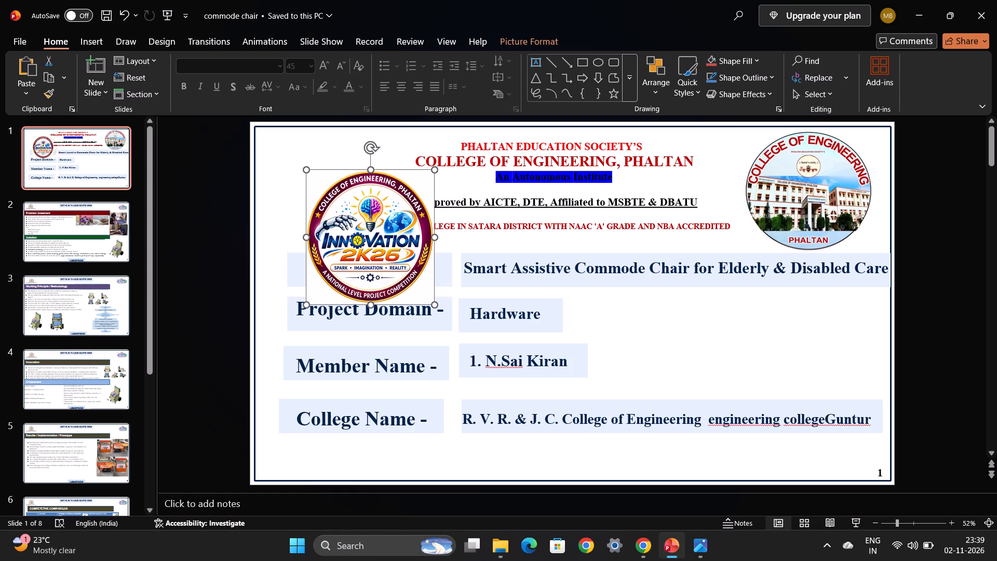
drag(369, 304, 369, 288)
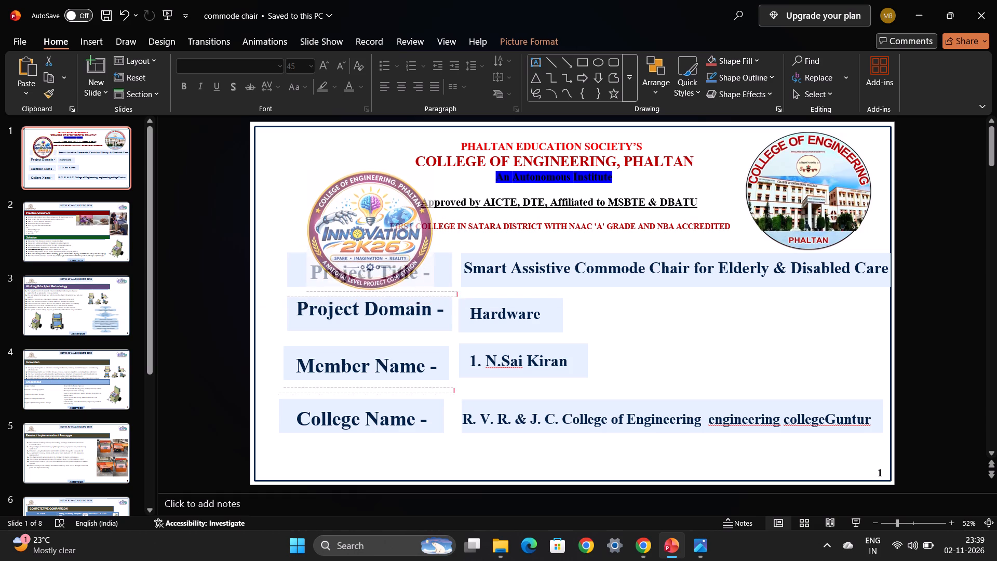
drag(369, 288, 369, 272)
drag(369, 217, 351, 208)
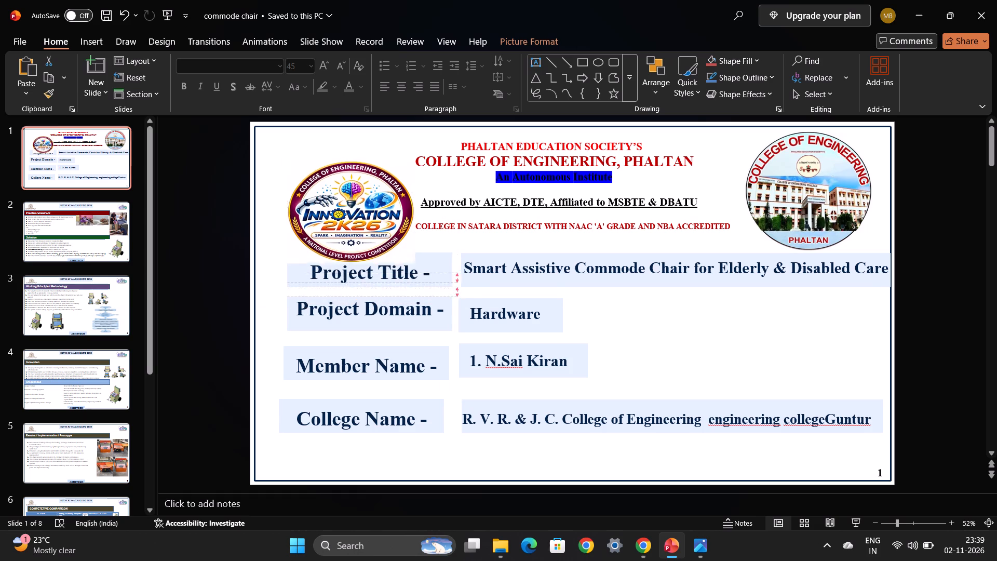
drag(351, 208, 320, 180)
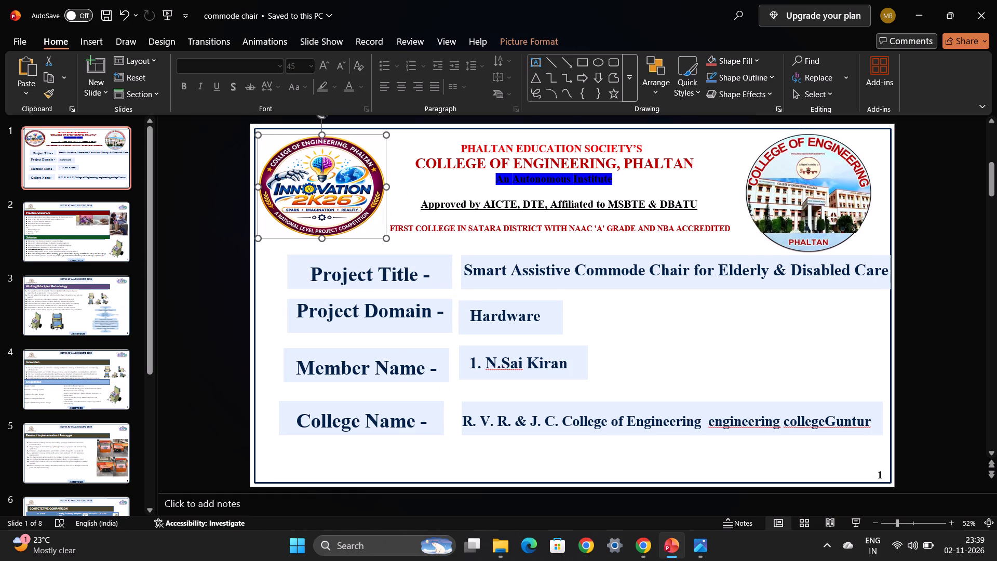
click(417, 150)
click(689, 314)
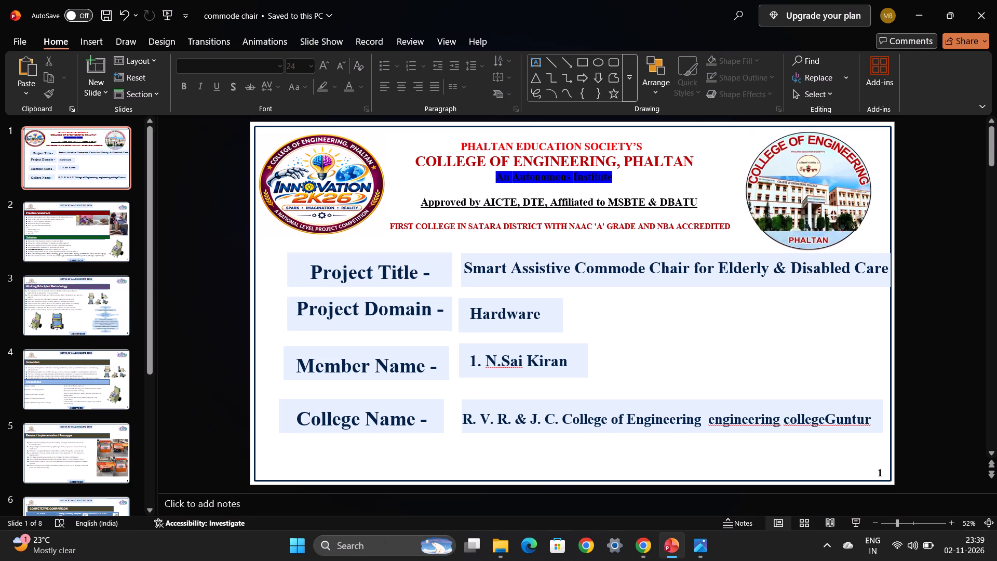
Scale the Innovation 2K26 logo down to about 4.4 cm high and 5.46 cm wide.
click(359, 186)
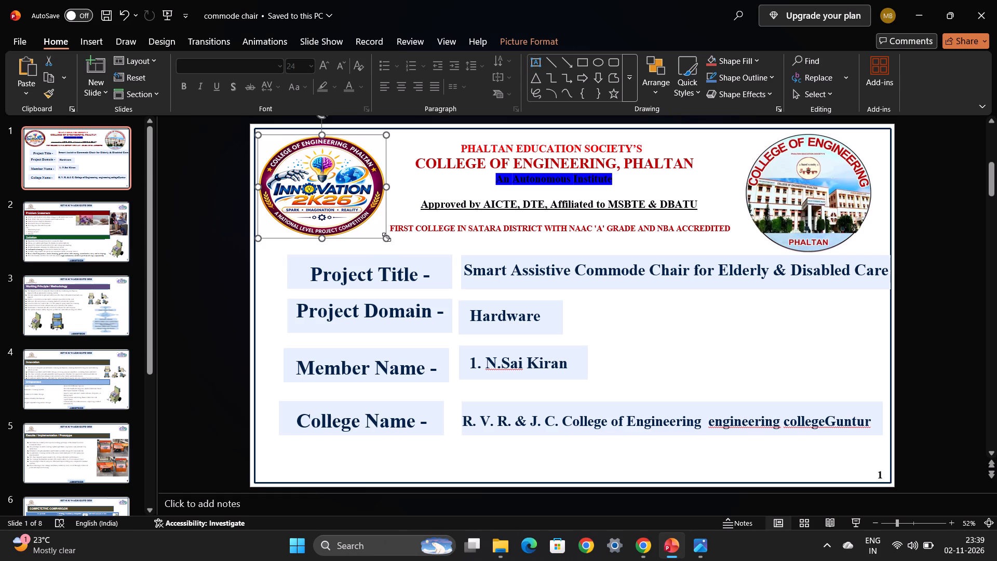
drag(386, 237, 332, 184)
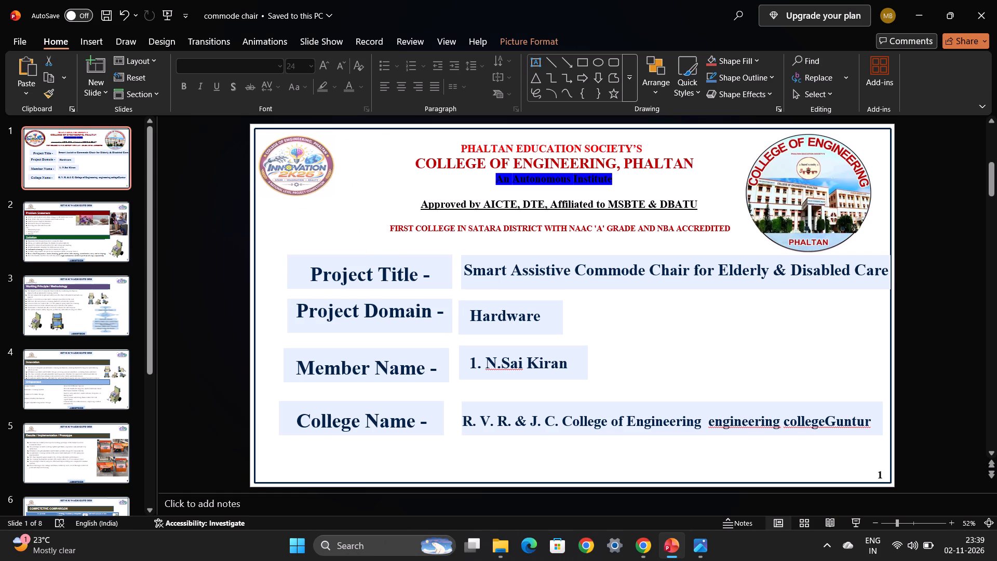
drag(332, 184, 327, 178)
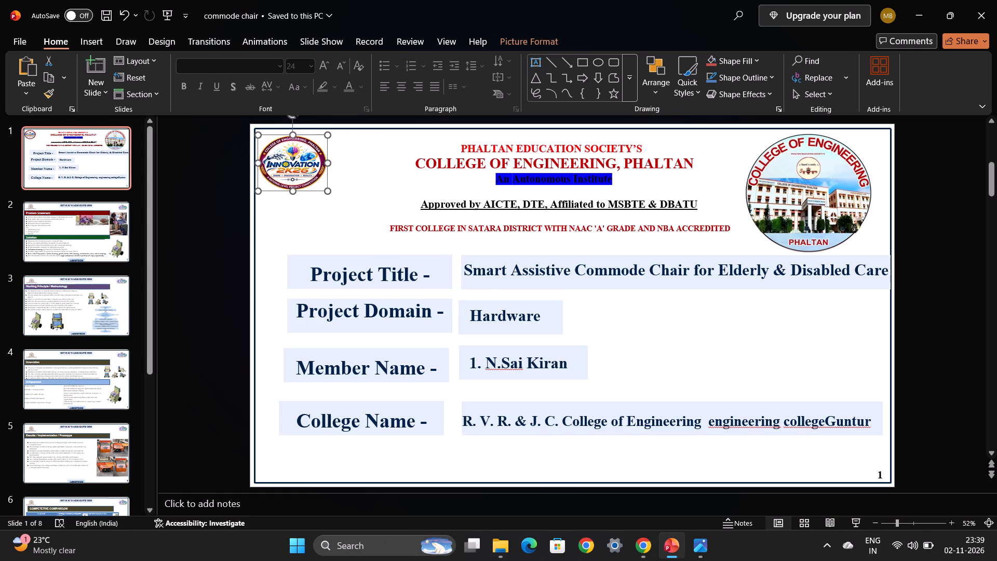
Delete the round College of Engineering Phaltan logo with the building photo from the title slide.
click(810, 220)
key(BackSpace)
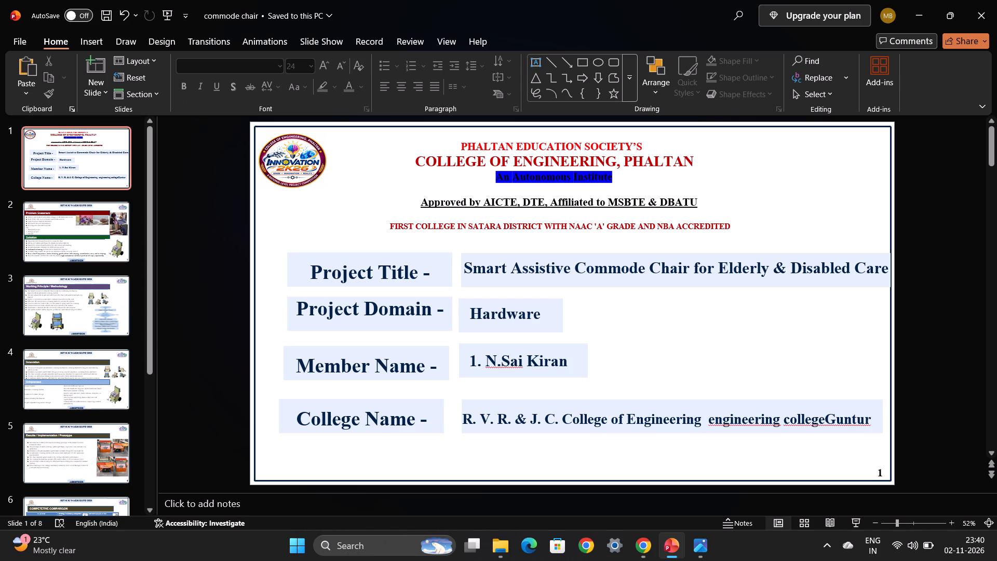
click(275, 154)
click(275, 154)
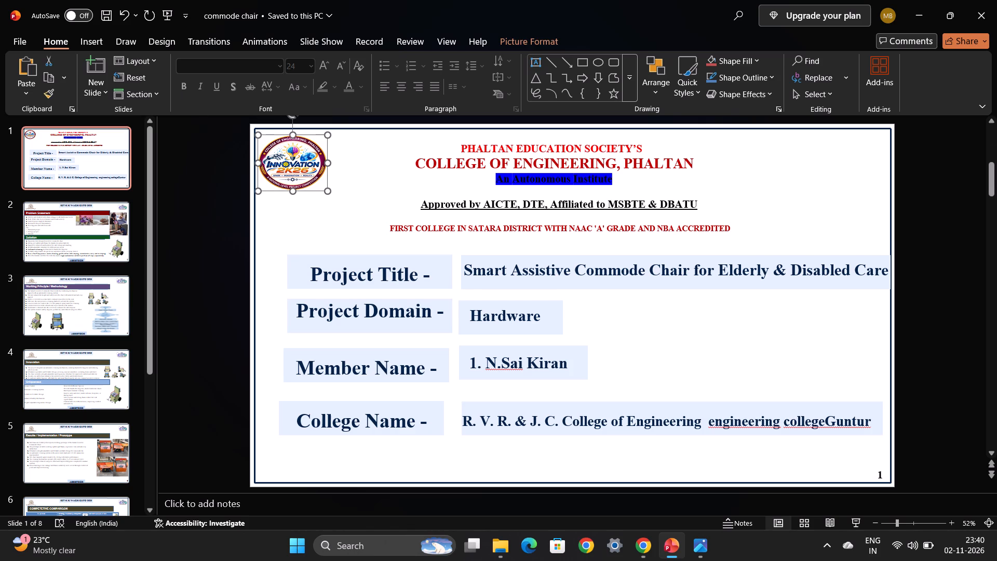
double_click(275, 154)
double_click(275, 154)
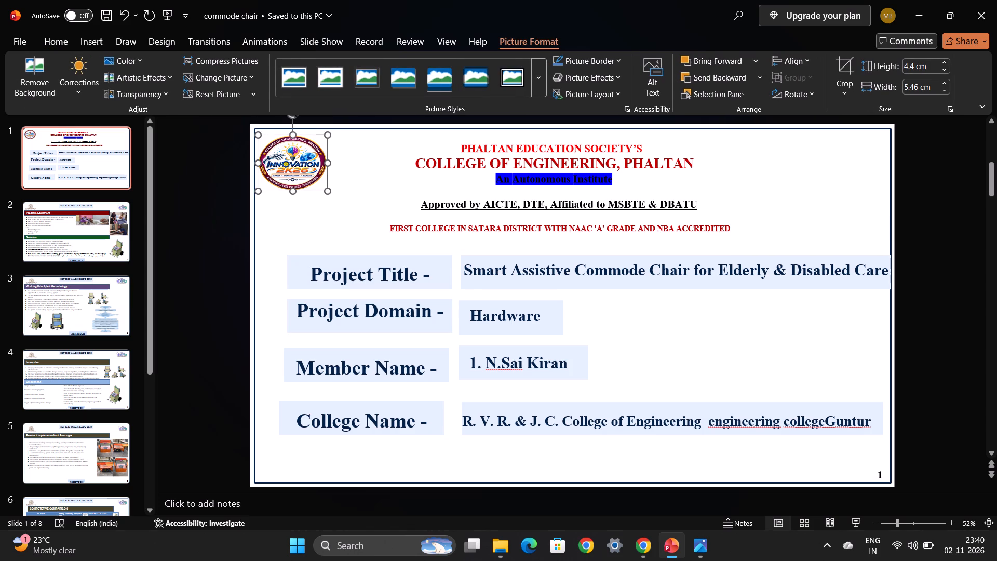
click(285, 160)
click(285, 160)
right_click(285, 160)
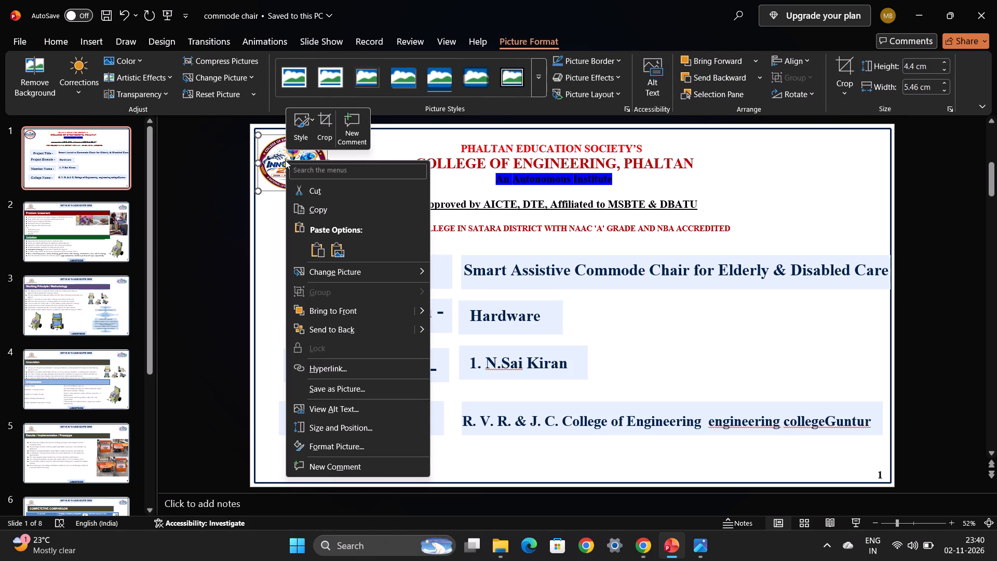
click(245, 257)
Move the Innovation 2K26 logo to the top-right corner of the title slide, inside the border.
drag(289, 168, 615, 172)
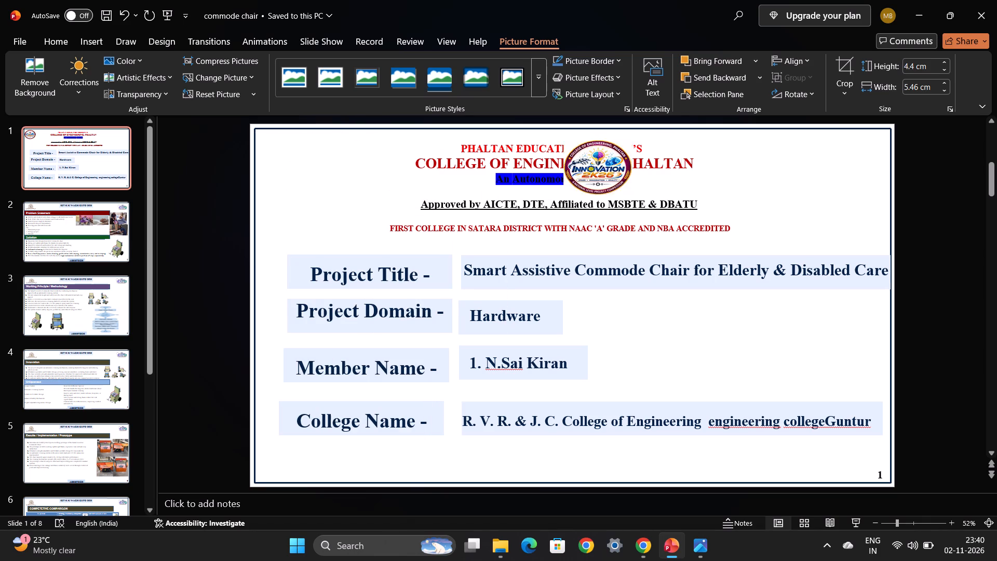
drag(615, 172, 733, 164)
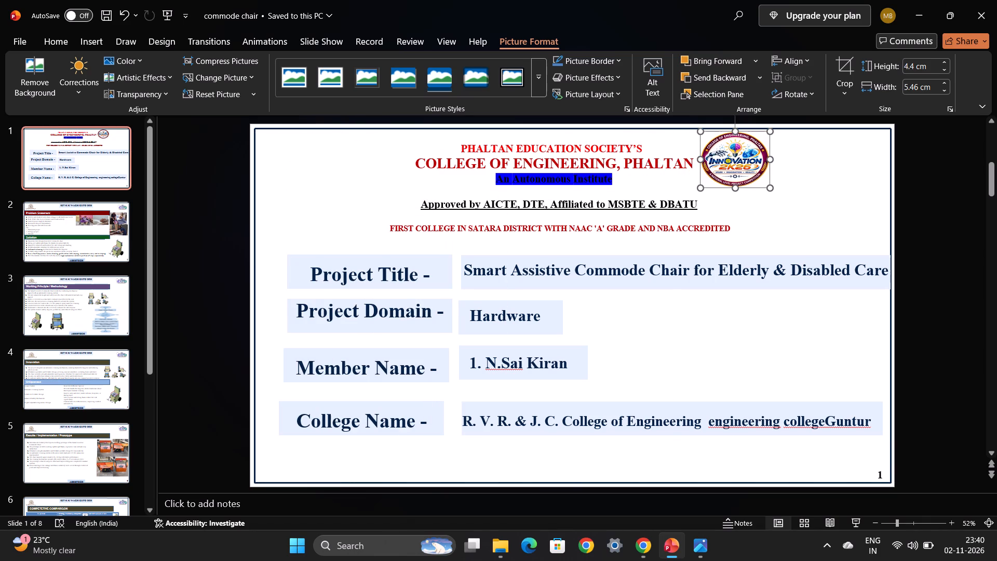
drag(734, 160, 833, 158)
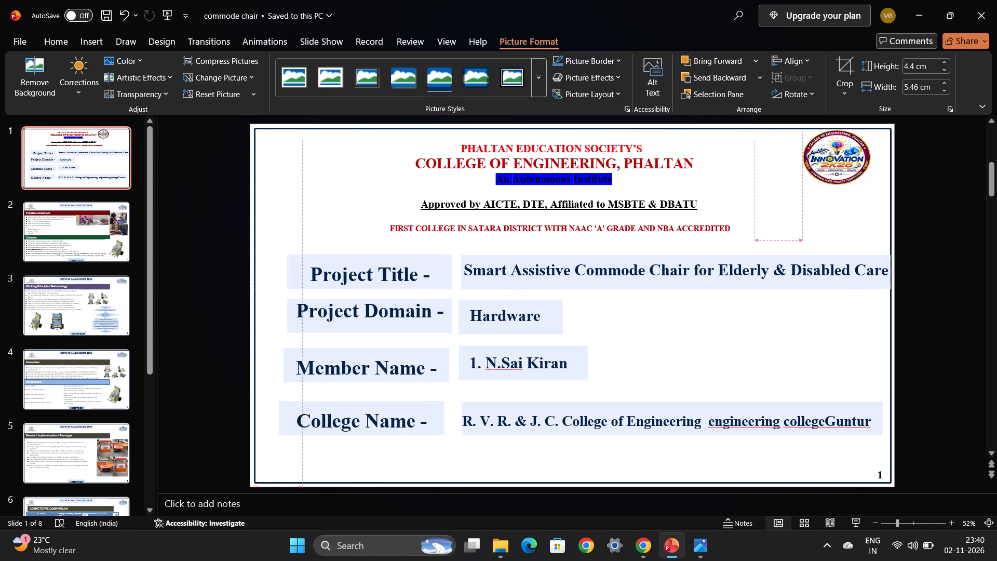
drag(833, 158, 841, 158)
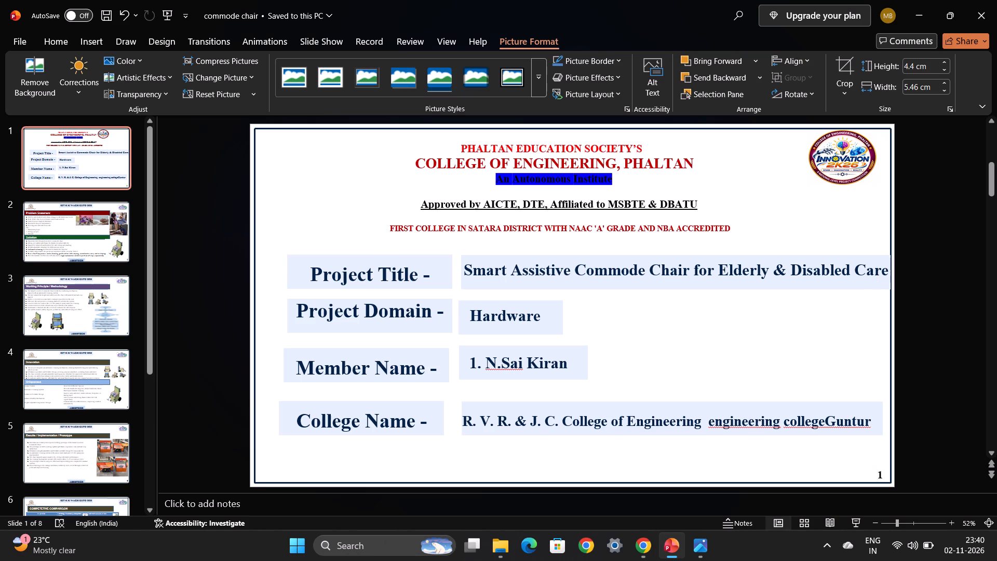
drag(841, 158, 848, 158)
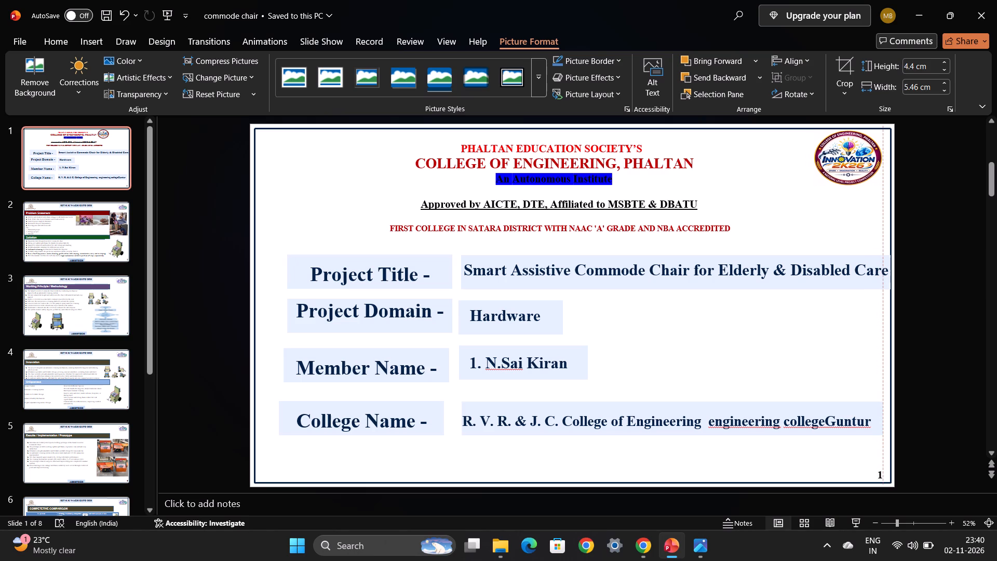
drag(848, 158, 846, 157)
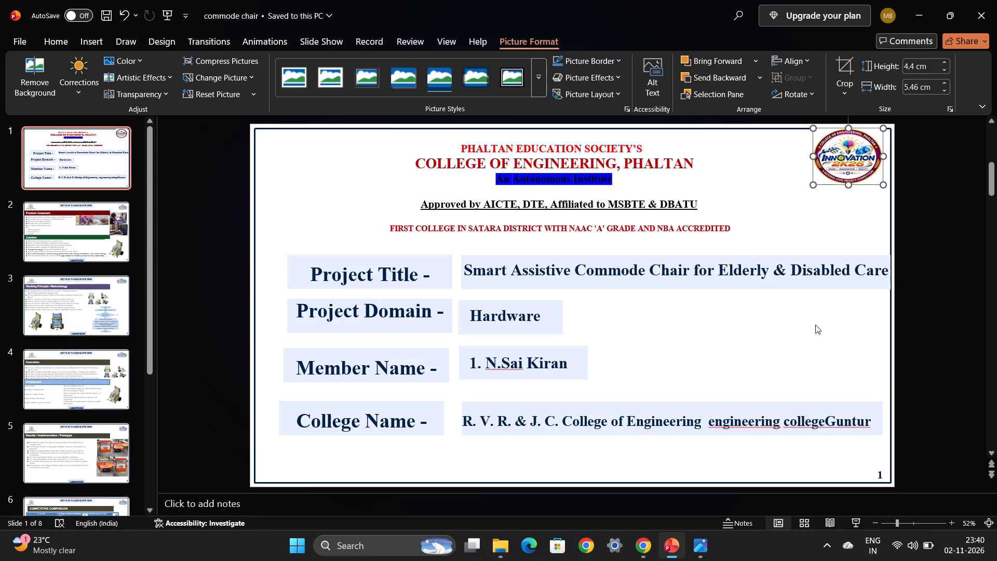
Examine the Innovation 2K26 logo's placement and the college heading text on the title slide.
ctrl+scroll(815, 325, up, 5)
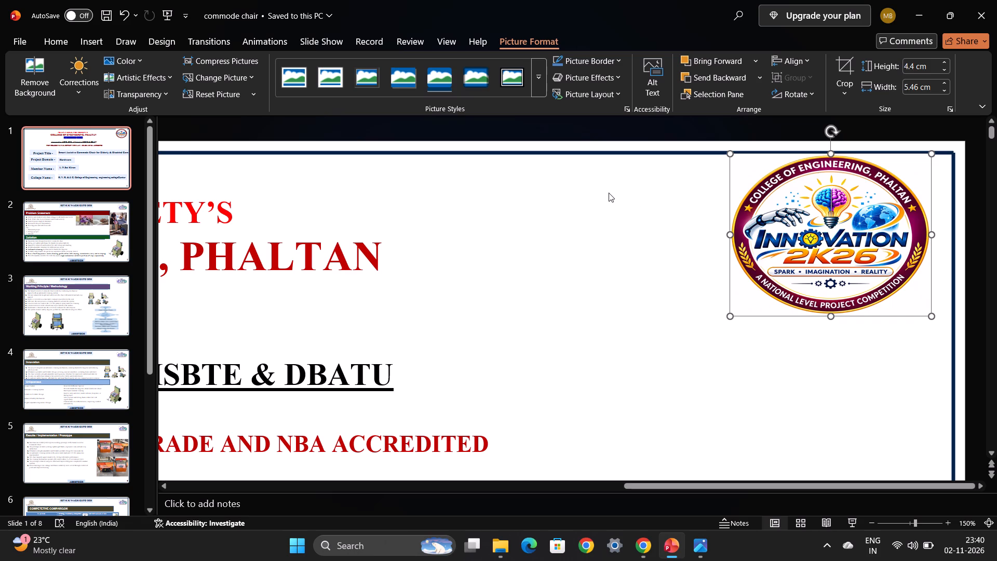
ctrl+scroll(609, 193, down, 6)
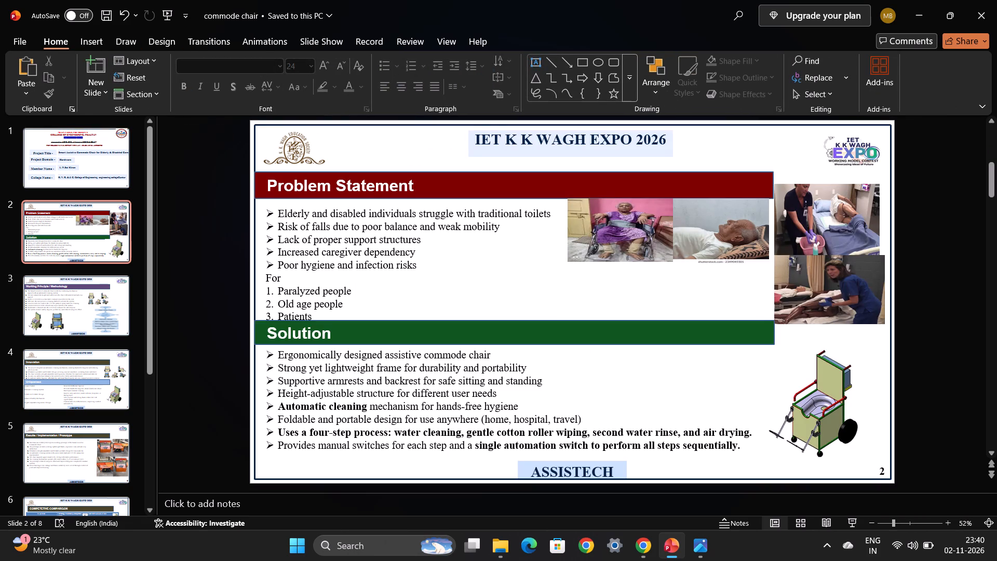
click(120, 154)
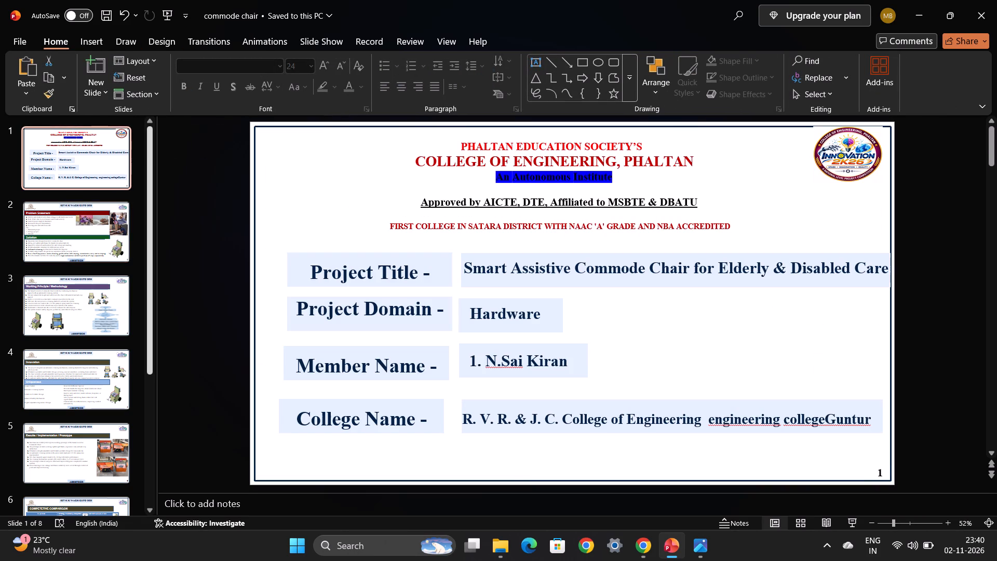
triple_click(578, 173)
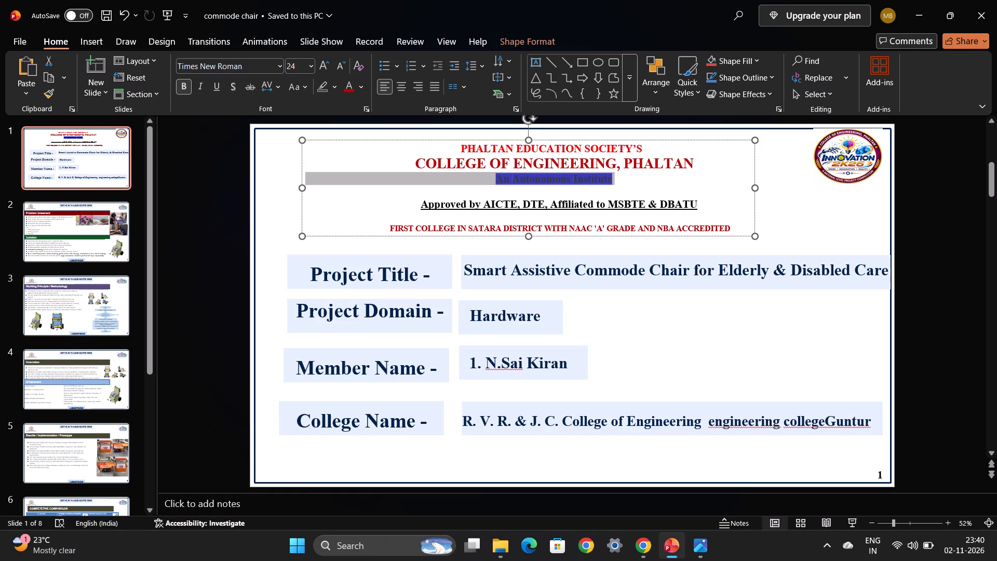
click(281, 203)
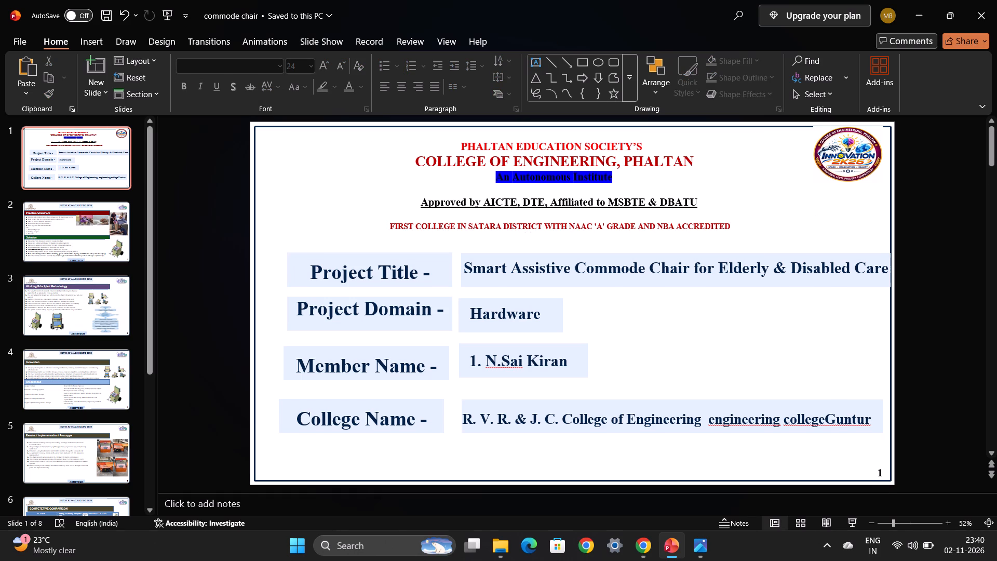
double_click(657, 219)
double_click(662, 229)
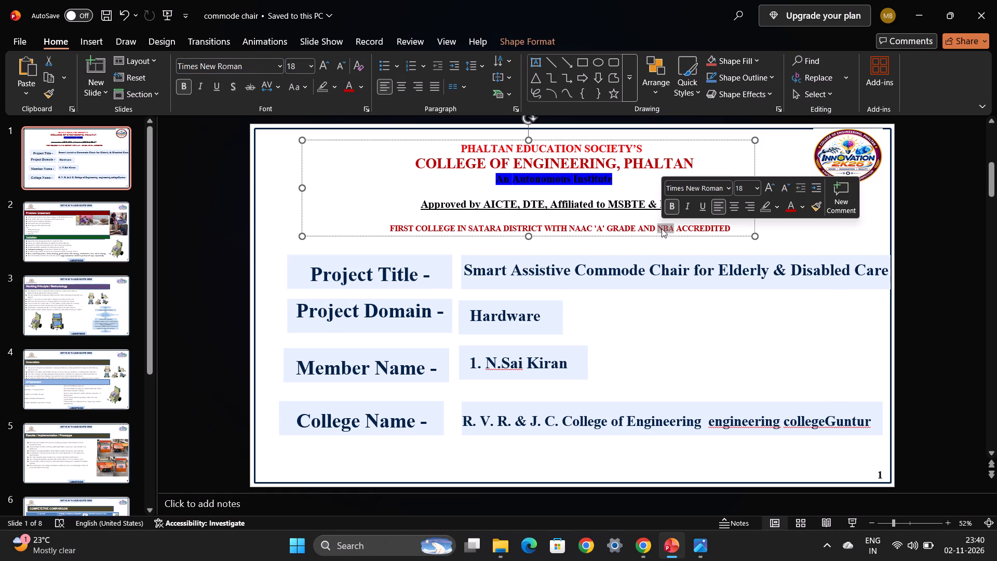
click(653, 236)
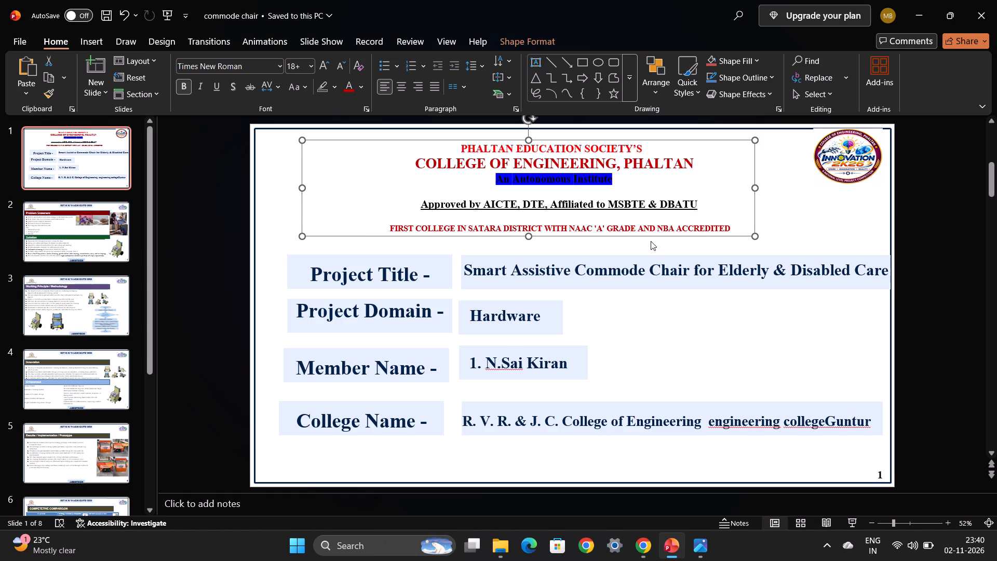
click(651, 242)
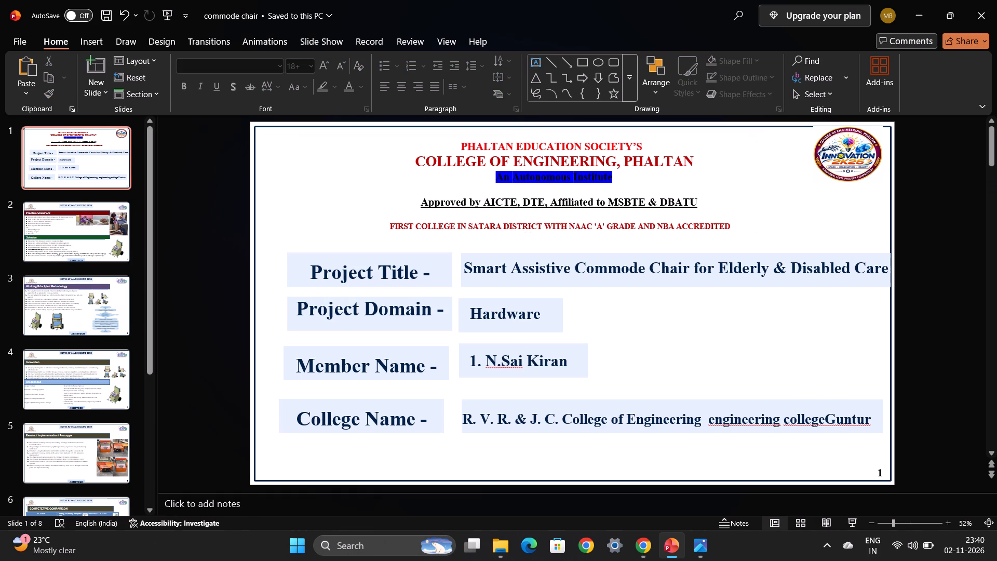
click(832, 152)
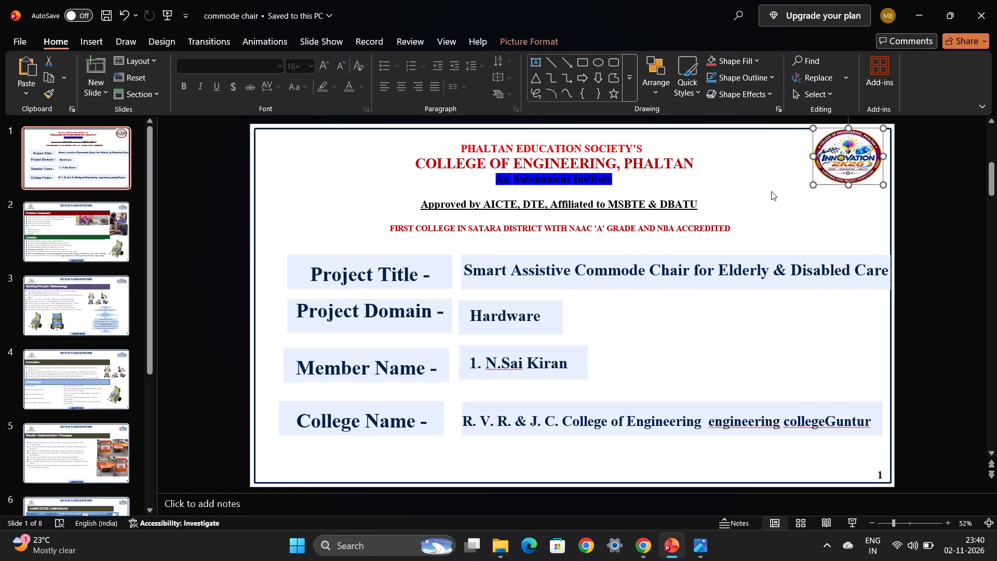
Delete the autonomous institute, approval and affiliation, and NAAC/NBA accreditation lines from the college heading on the title slide.
click(929, 242)
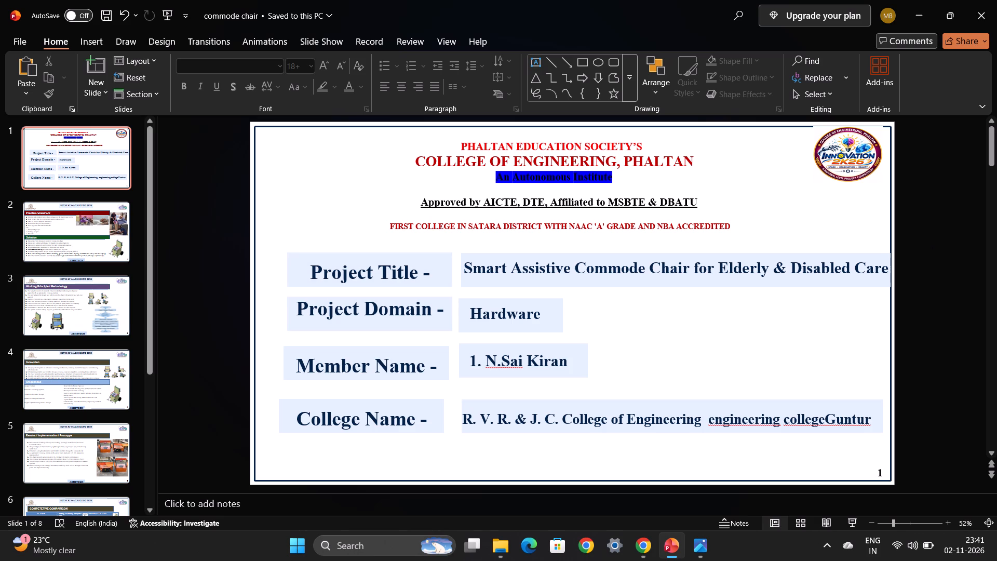
click(495, 177)
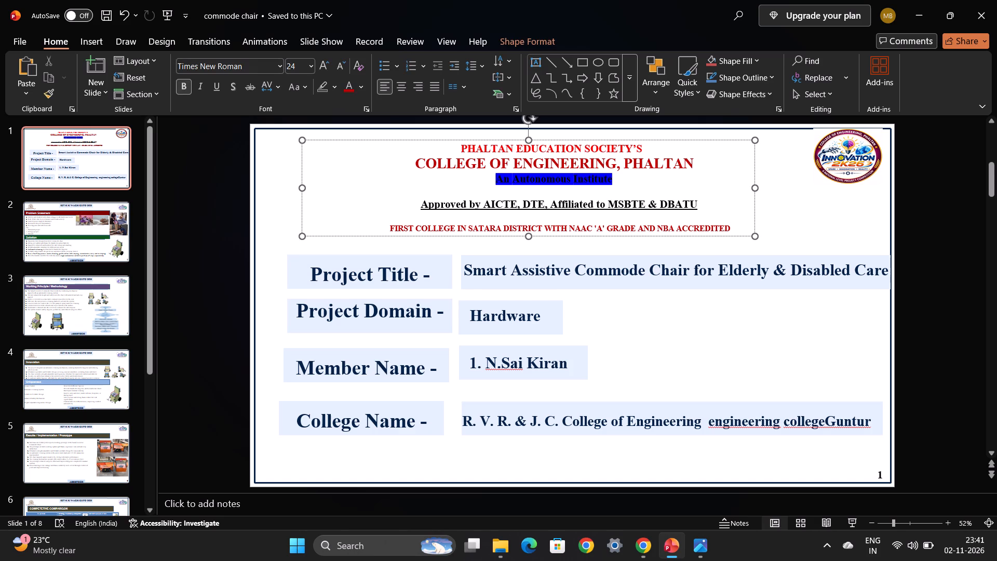
click(495, 177)
drag(495, 177, 638, 207)
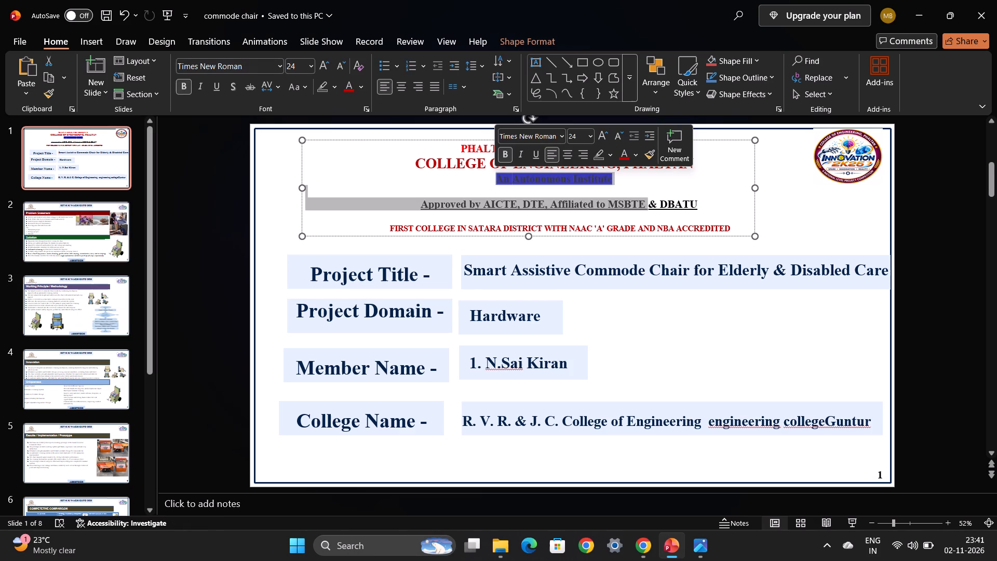
drag(638, 207, 719, 234)
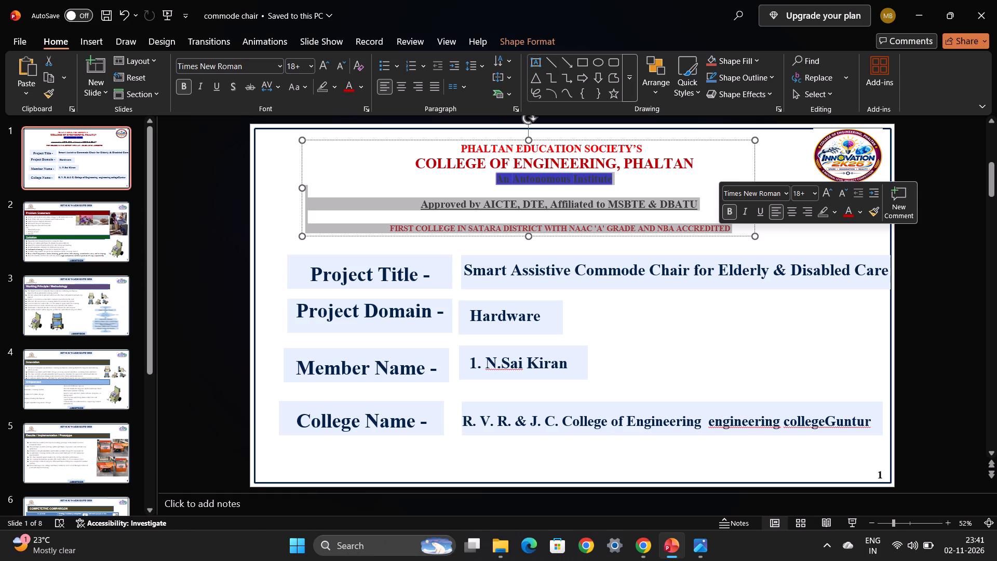
key(BackSpace)
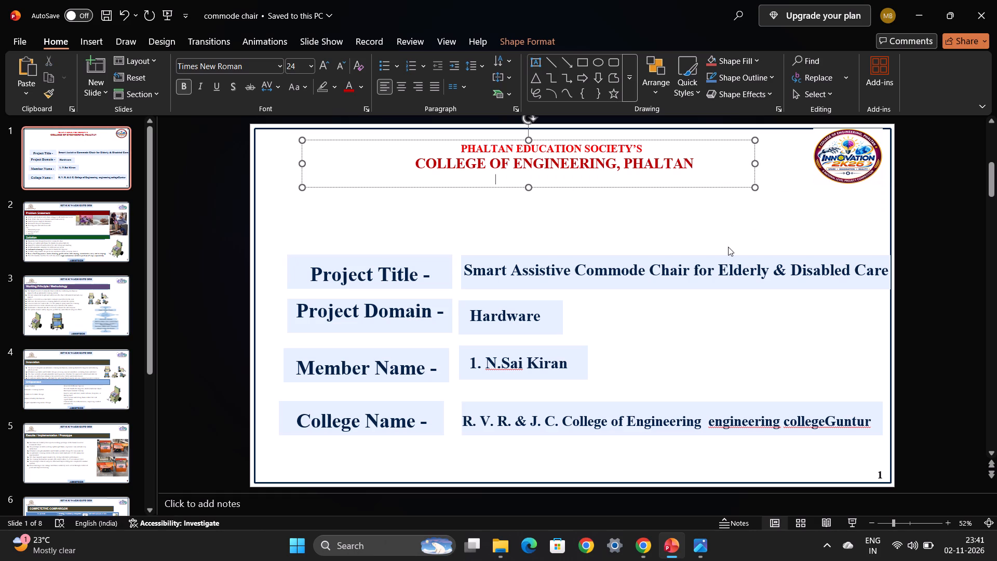
Switch to Photos to examine the competition poster's college header and Innovation 2K26 details, and return to the PowerPoint presentation.
click(707, 541)
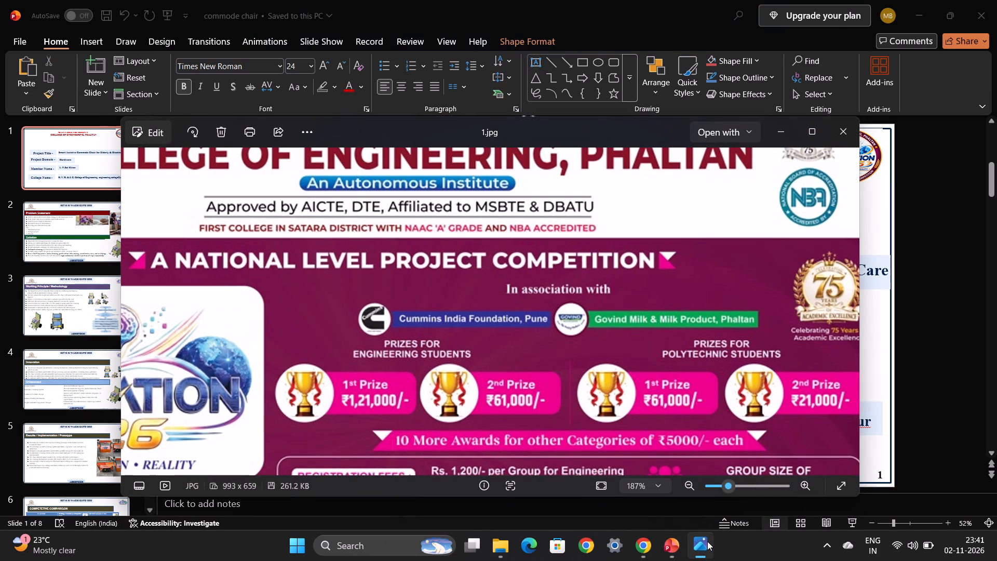
ctrl+scroll(586, 264, down, 1)
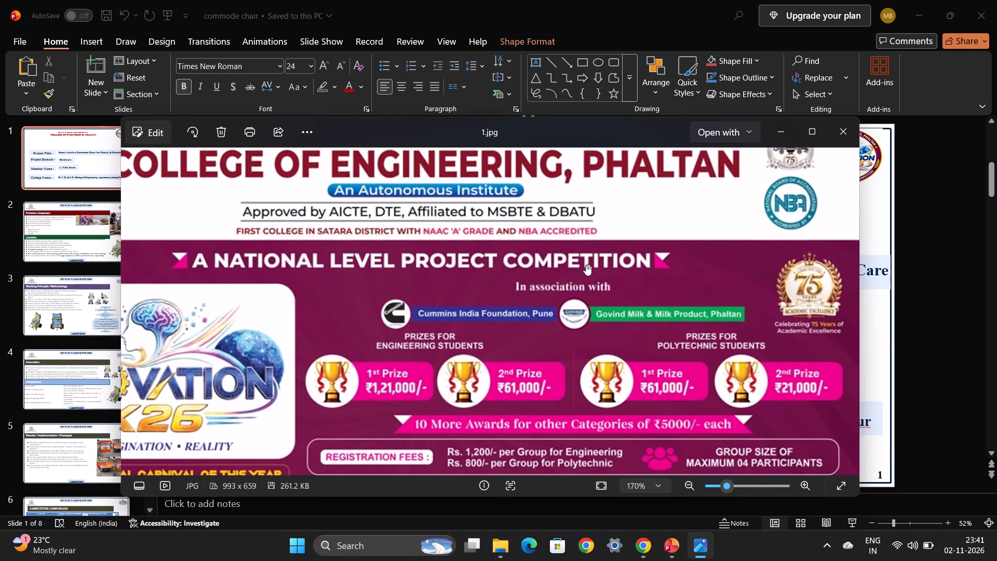
ctrl+scroll(586, 264, down, 3)
scroll(586, 264, up, 1)
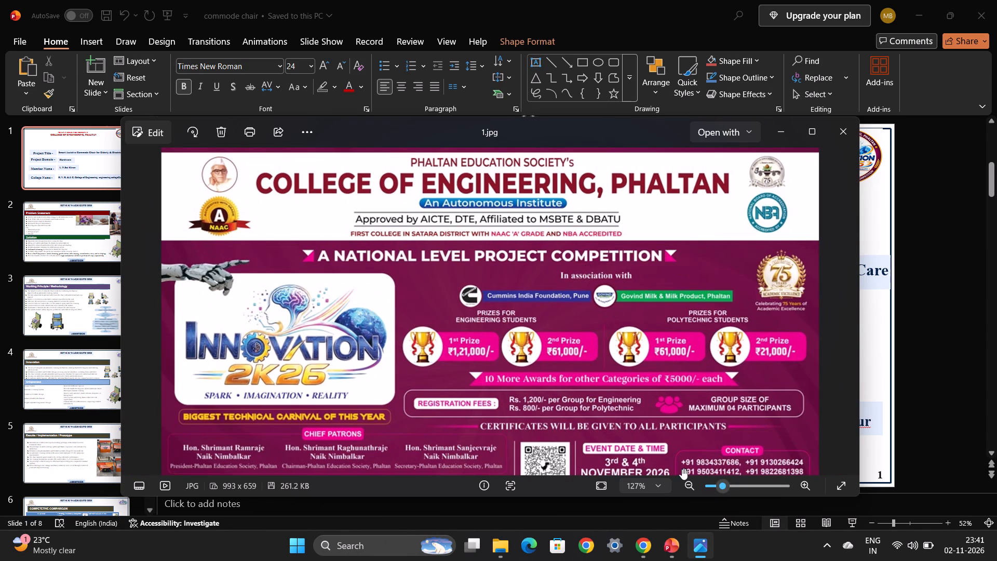
click(667, 545)
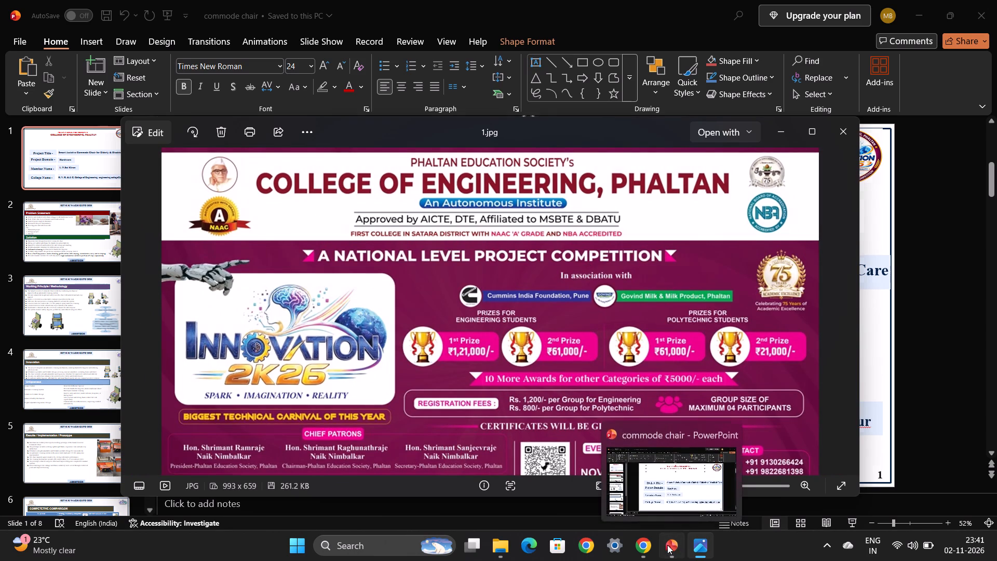
key(Down)
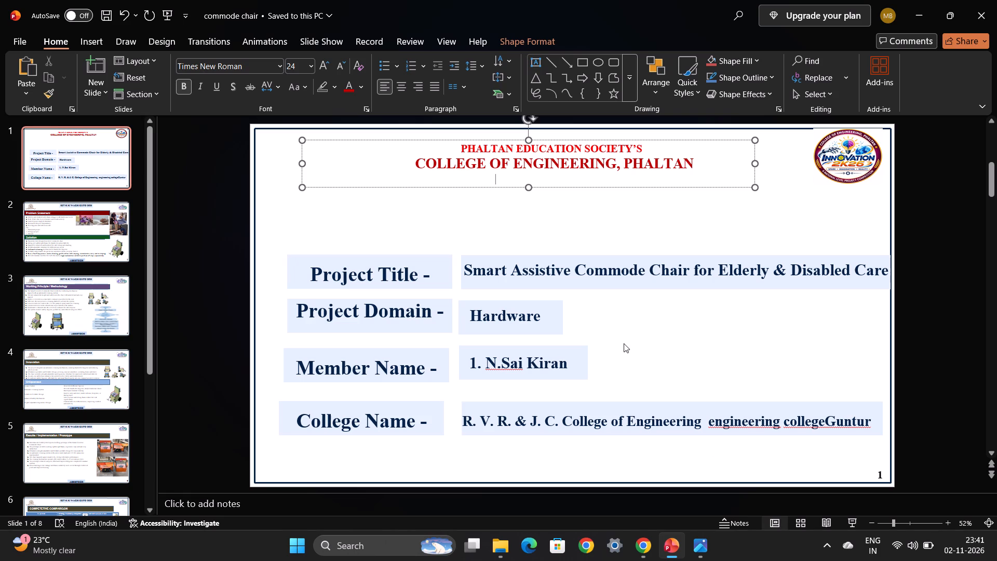
Open slide 2 with the Problem Statement and Solution sections.
click(57, 249)
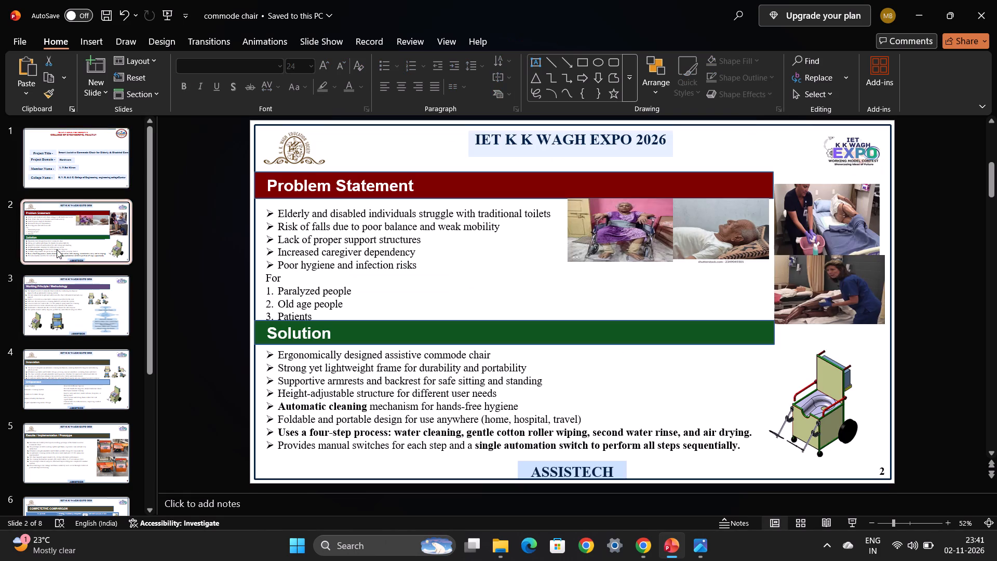
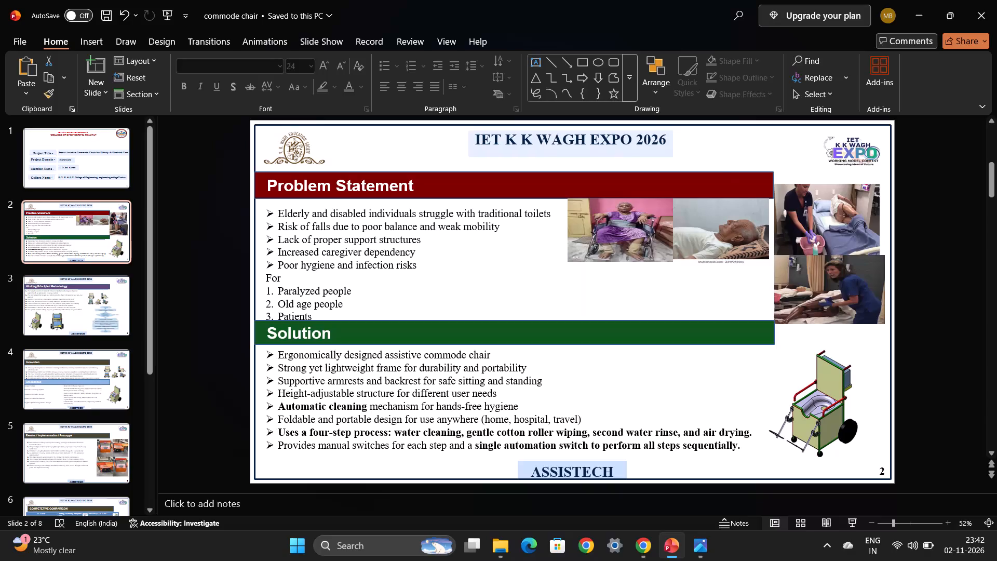
Select the second photo, showing a person lying down, in the Problem Statement section of slide 2.
click(702, 212)
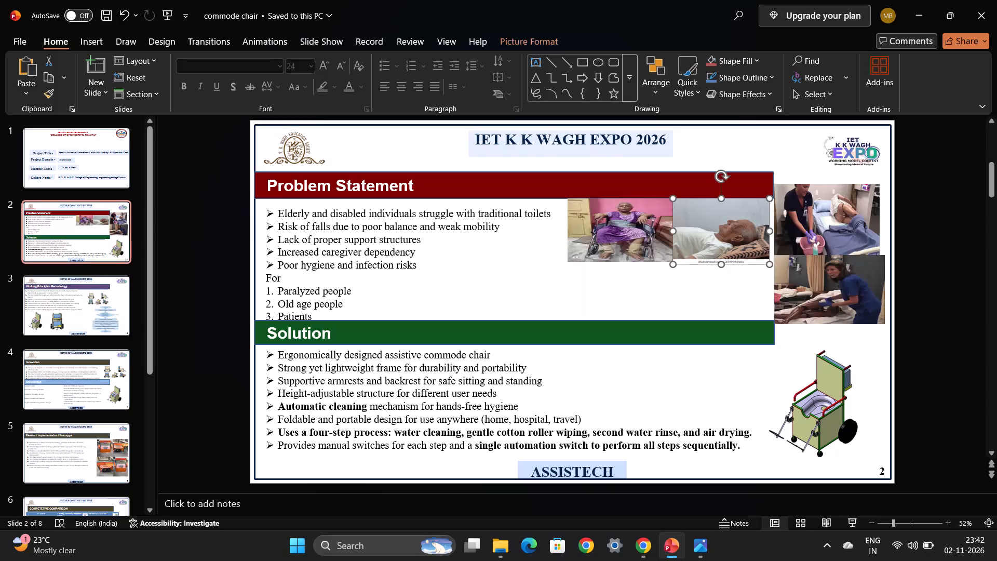
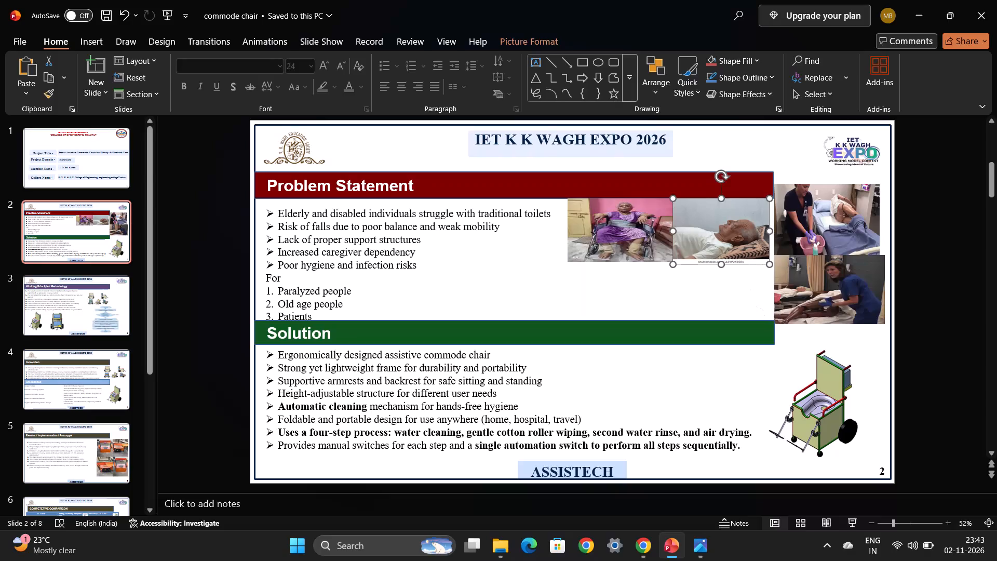
On slide 1, add the line INNOVATION 2K26 below the COLLEGE OF ENGINEERING, PHALTAN heading.
key(Up)
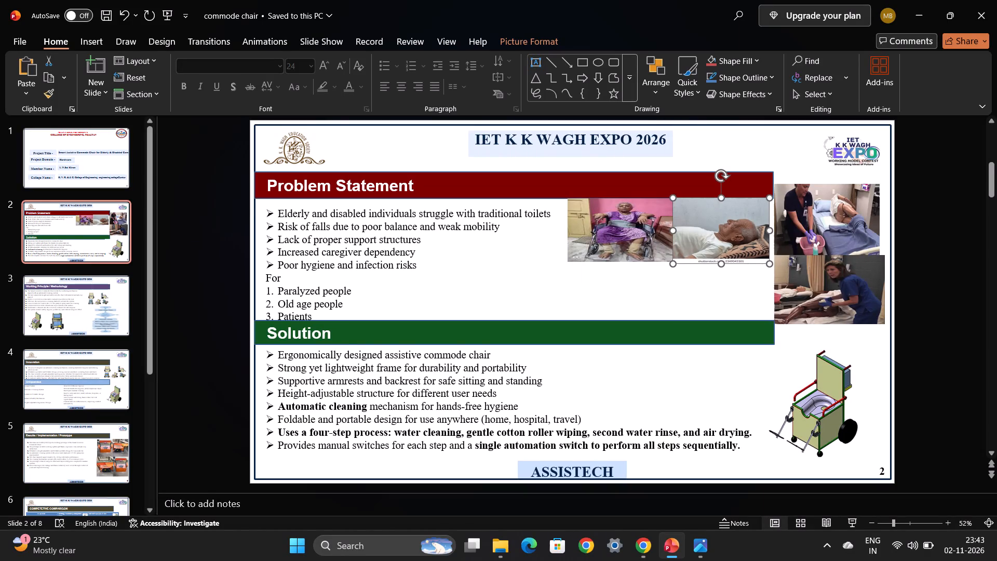
click(767, 372)
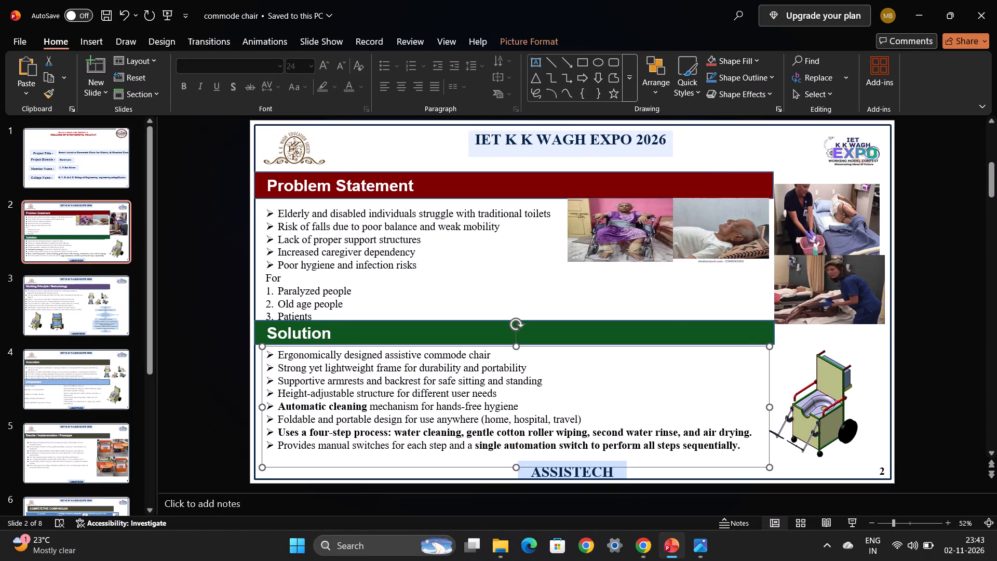
click(865, 352)
click(803, 136)
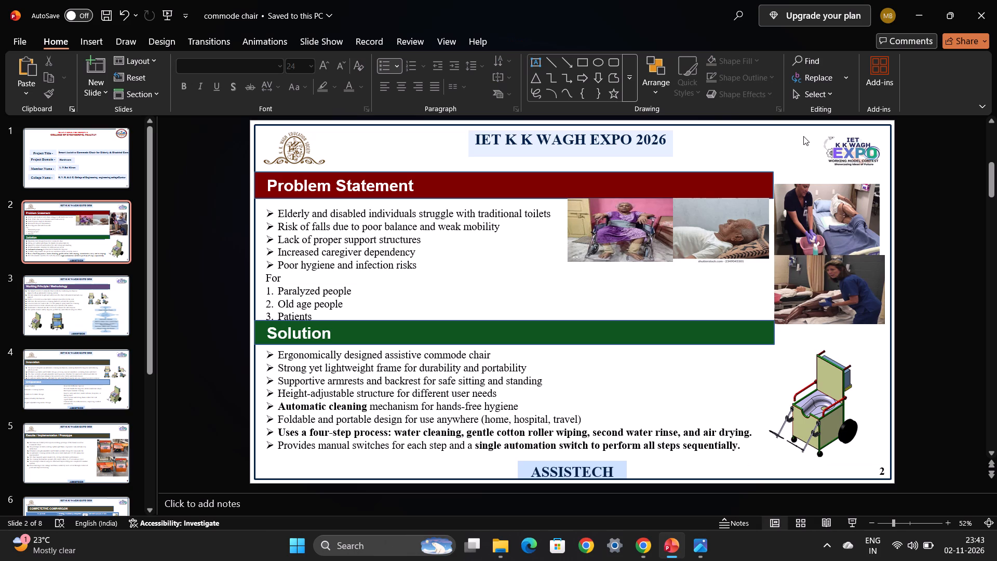
key(Up)
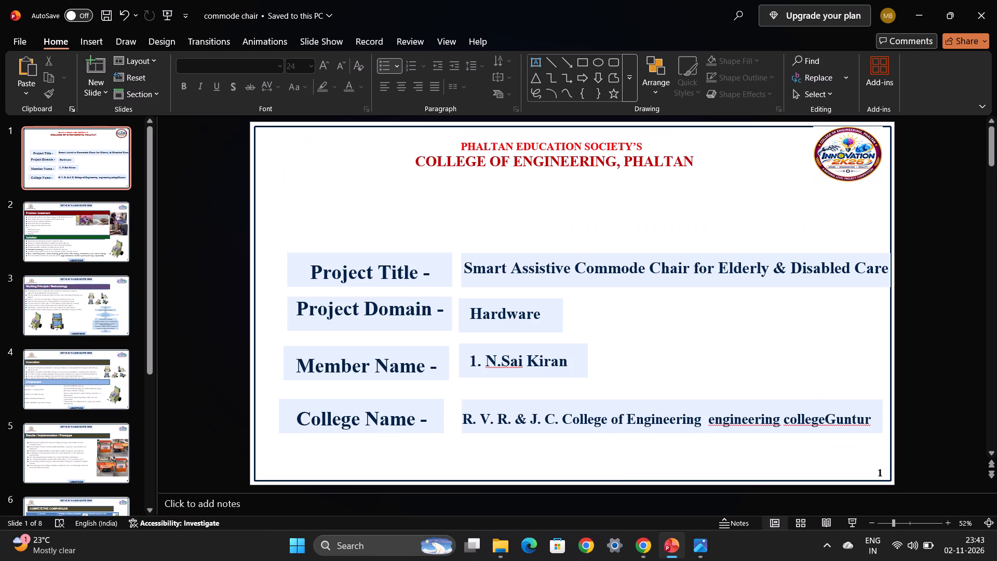
click(454, 182)
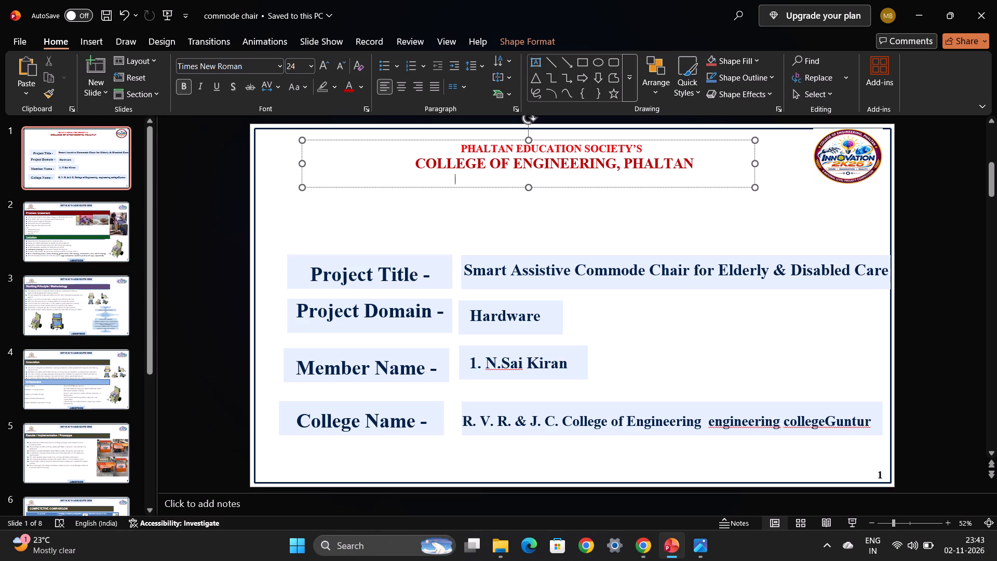
text(INNOVATION 2)
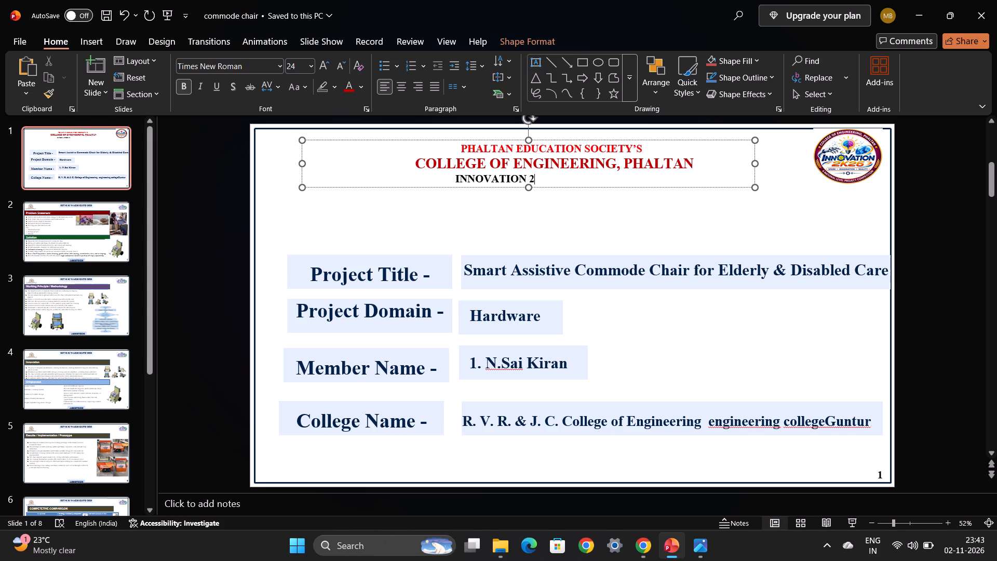
text(K26)
Set the font size of the INNOVATION 2K26 line on slide 1 to 36.
drag(456, 180, 457, 180)
drag(457, 180, 569, 185)
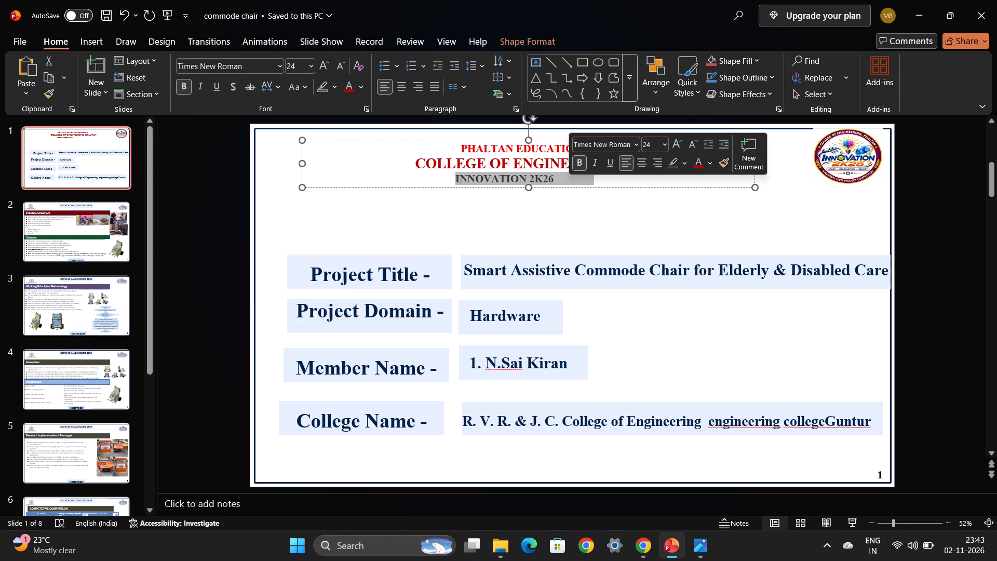
click(312, 66)
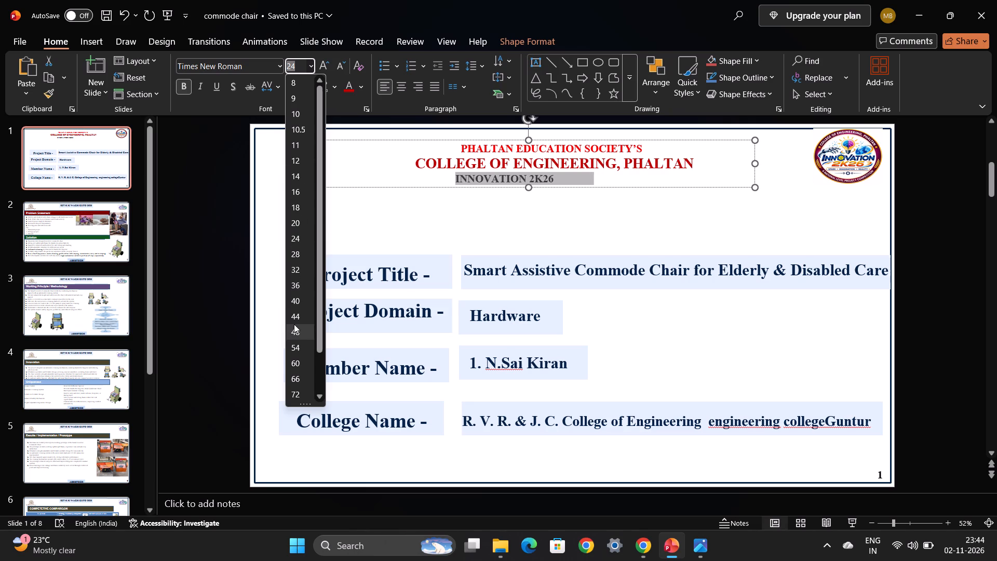
click(299, 286)
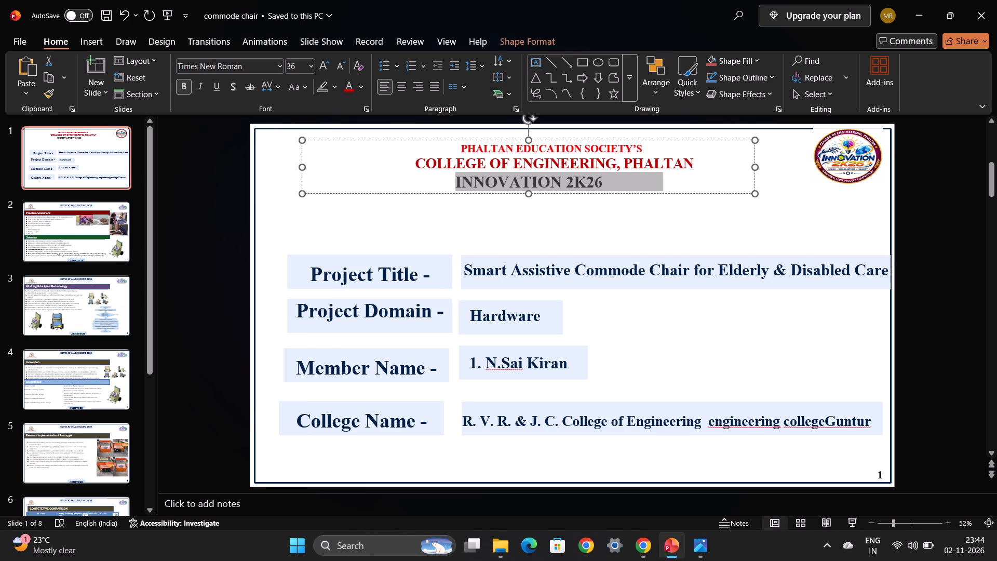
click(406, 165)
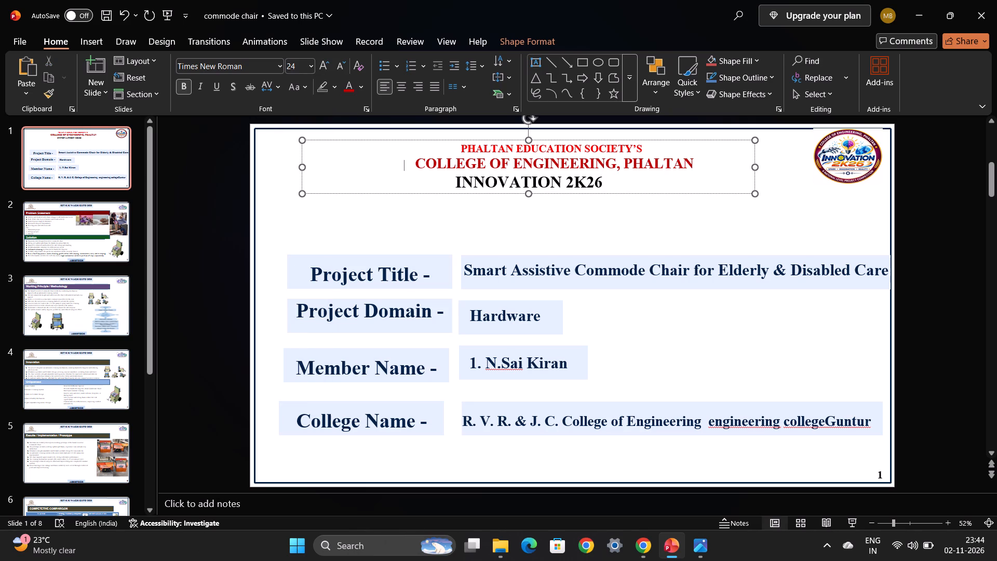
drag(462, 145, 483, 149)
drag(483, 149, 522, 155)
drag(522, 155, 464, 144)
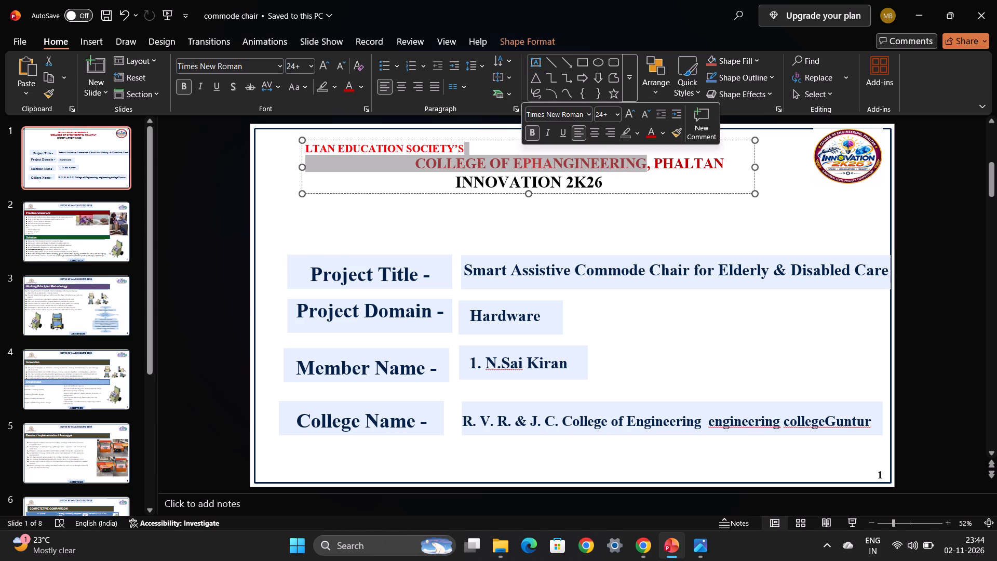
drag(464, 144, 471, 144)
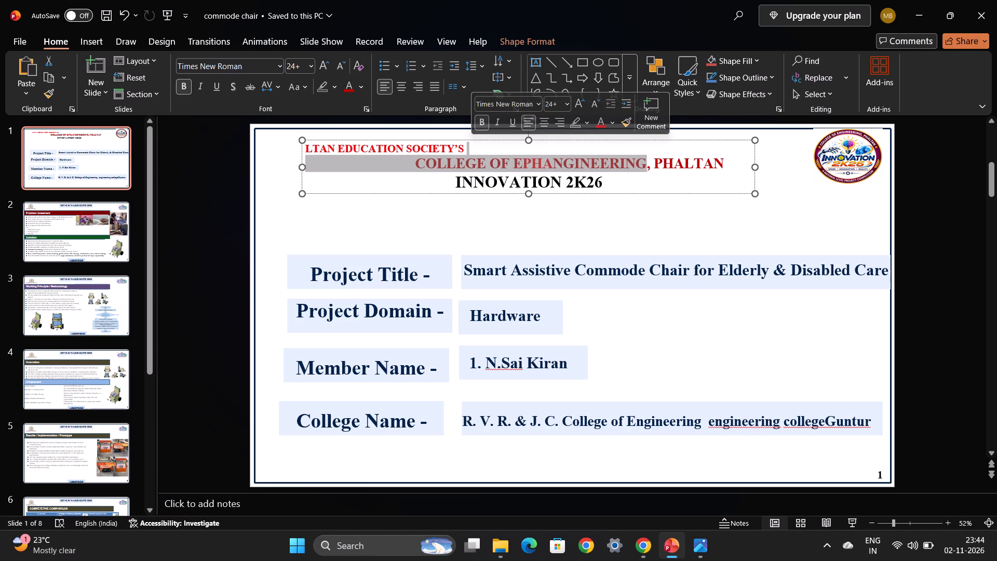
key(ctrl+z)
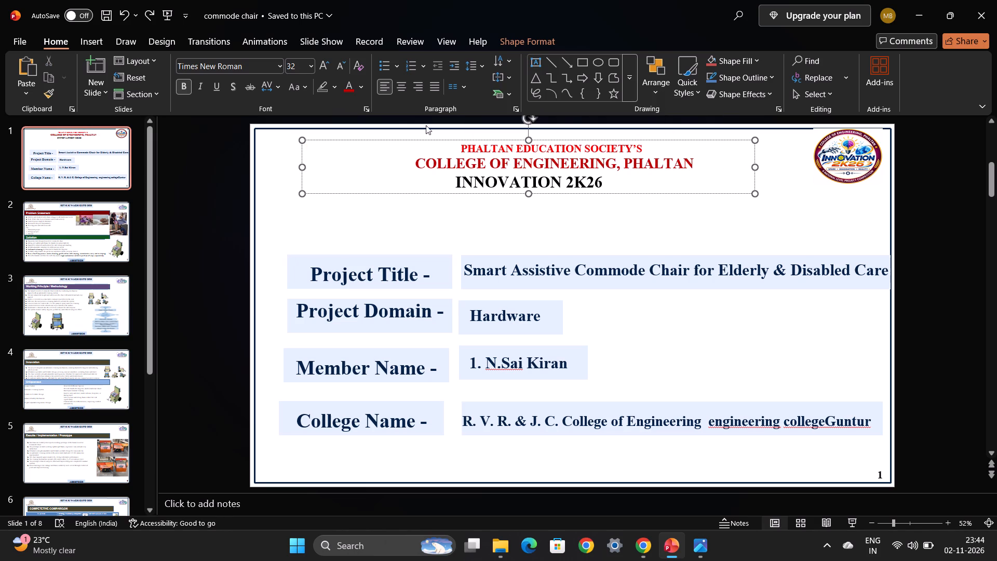
Change the font colour of the PHALTAN EDUCATION SOCIETY'S and COLLEGE OF ENGINEERING, PHALTAN lines to a near-black theme shade.
click(414, 150)
click(408, 202)
click(461, 142)
drag(461, 142, 623, 149)
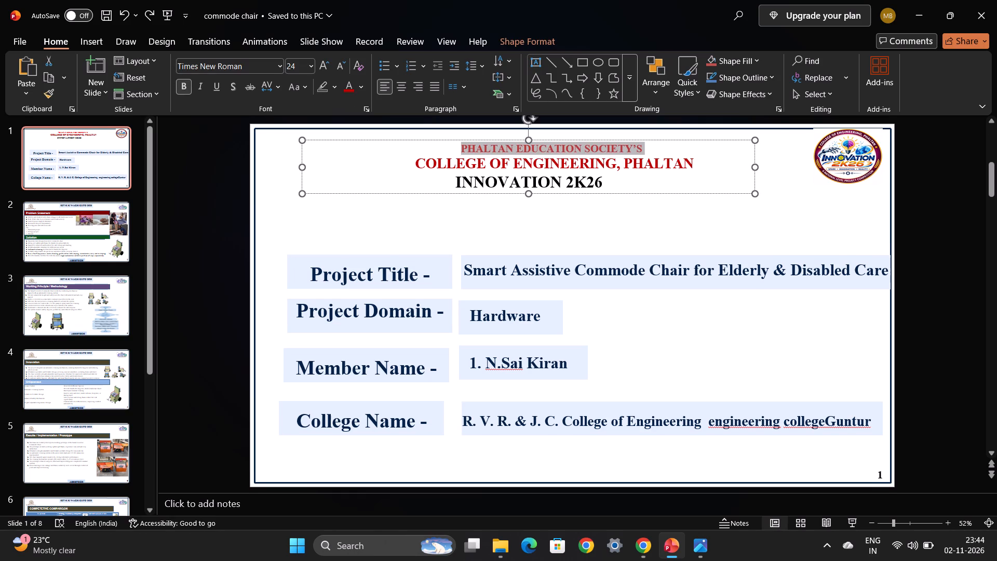
drag(623, 149, 626, 149)
key(shift+Right)
key(shift+Right)
key(shift+Right)
key(shift+Right)
key(shift+Right)
key(shift+Right)
key(shift+Right)
key(shift+Right)
key(shift+Right)
key(shift+Right)
key(shift+Right)
key(shift+Right)
key(shift+Right)
key(shift+Right)
key(shift+Right)
key(shift+Right)
key(shift+Right)
key(shift+Right)
key(shift+Right)
key(shift+Right)
key(shift+Right)
key(shift+Right)
key(shift+Right)
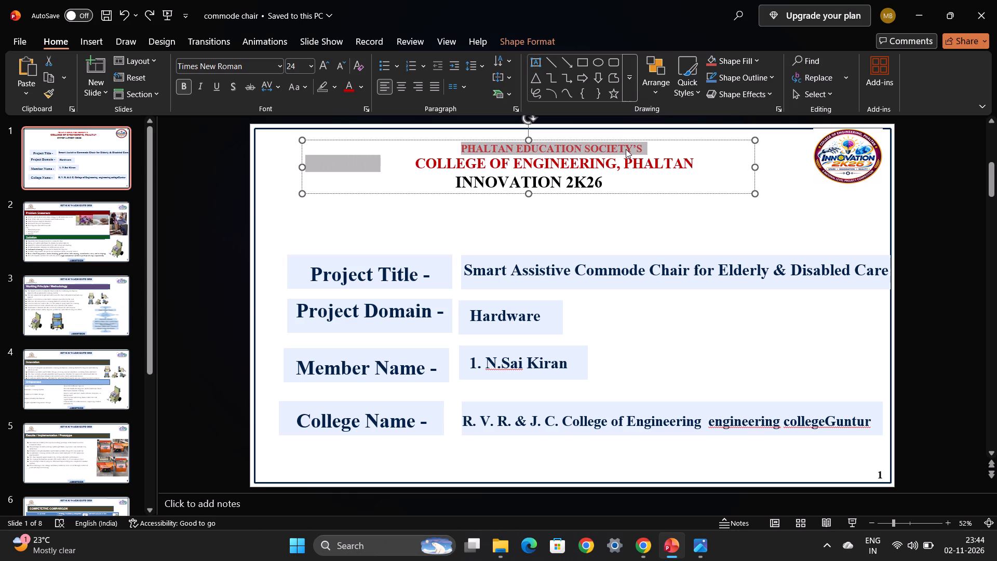
key(shift+Right)
key(shift+Right)
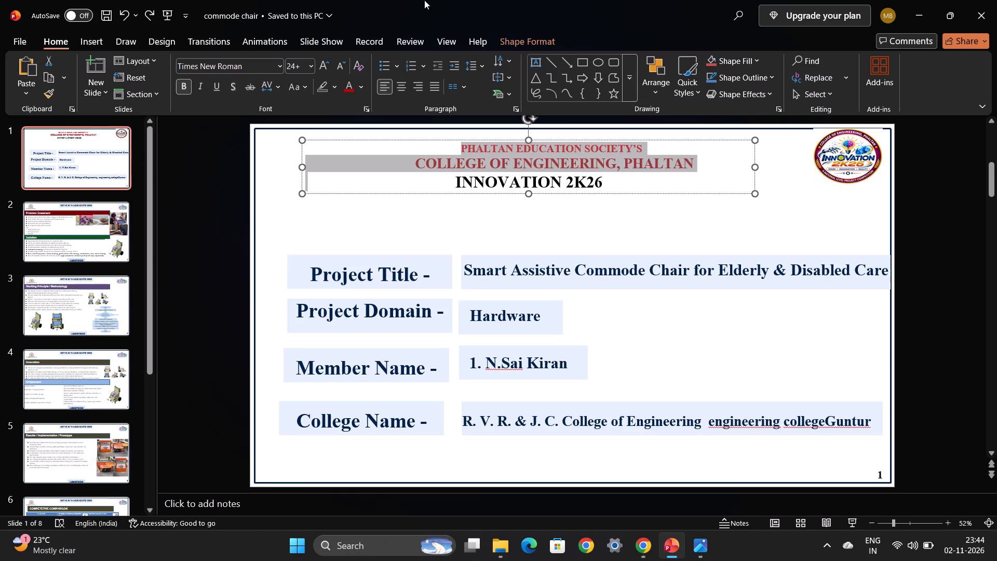
click(184, 80)
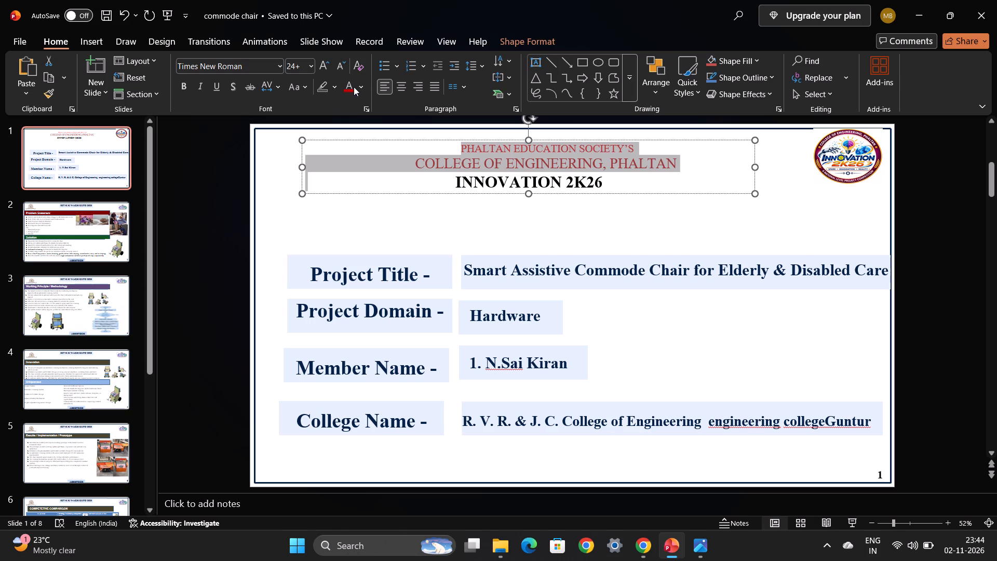
click(187, 86)
click(357, 85)
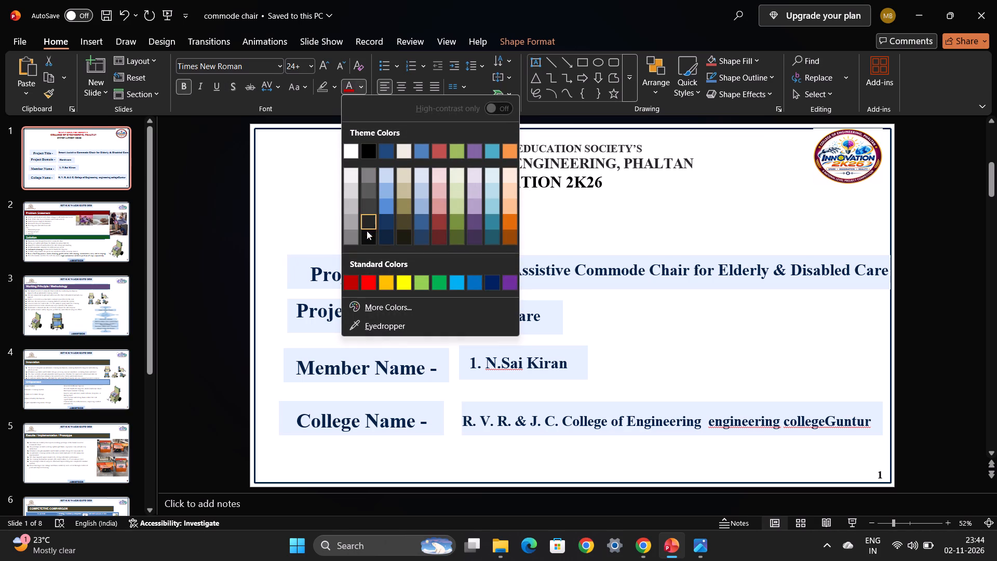
click(367, 236)
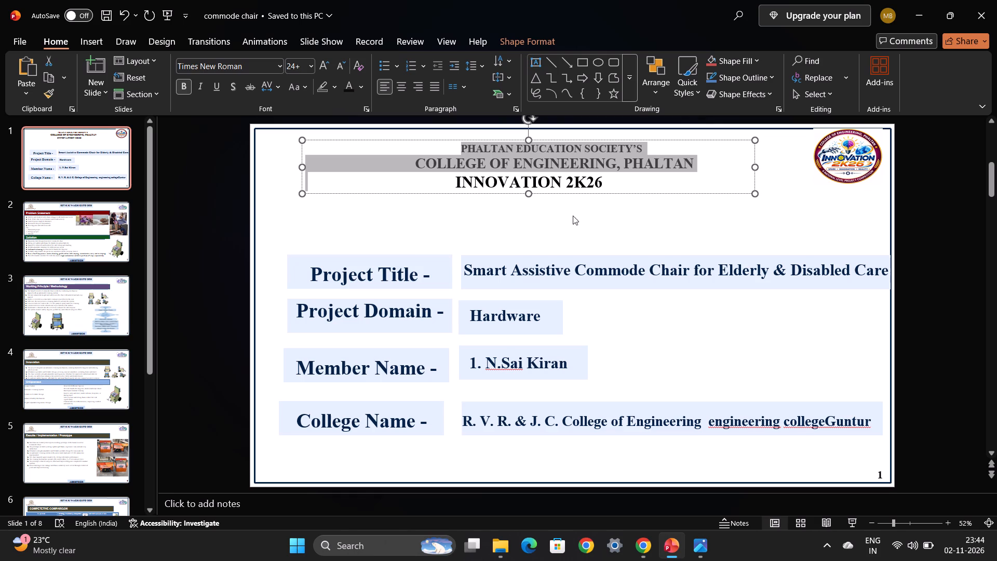
click(636, 234)
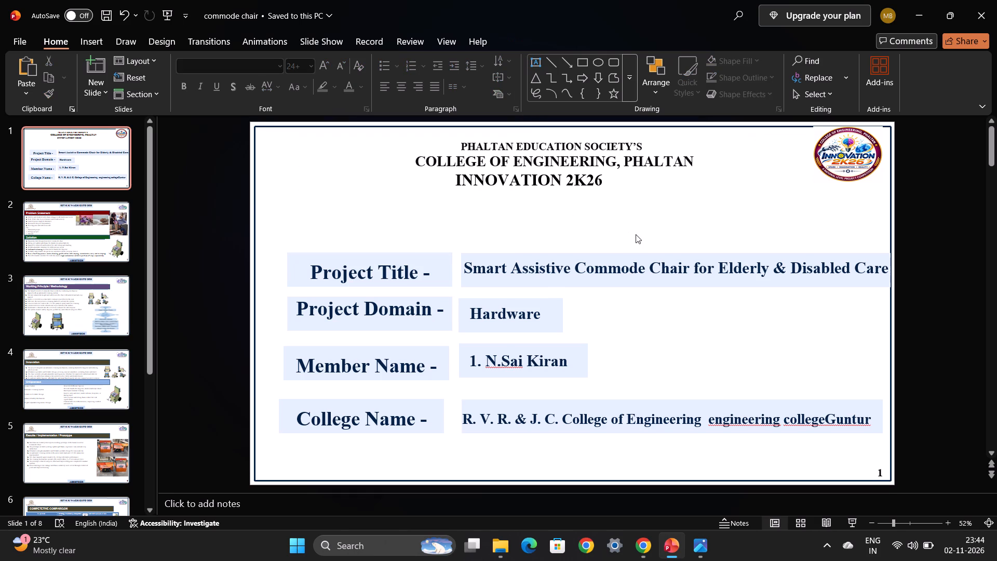
Indent the INNOVATION 2K26 line with leading spaces so it sits centred under the college name.
click(454, 179)
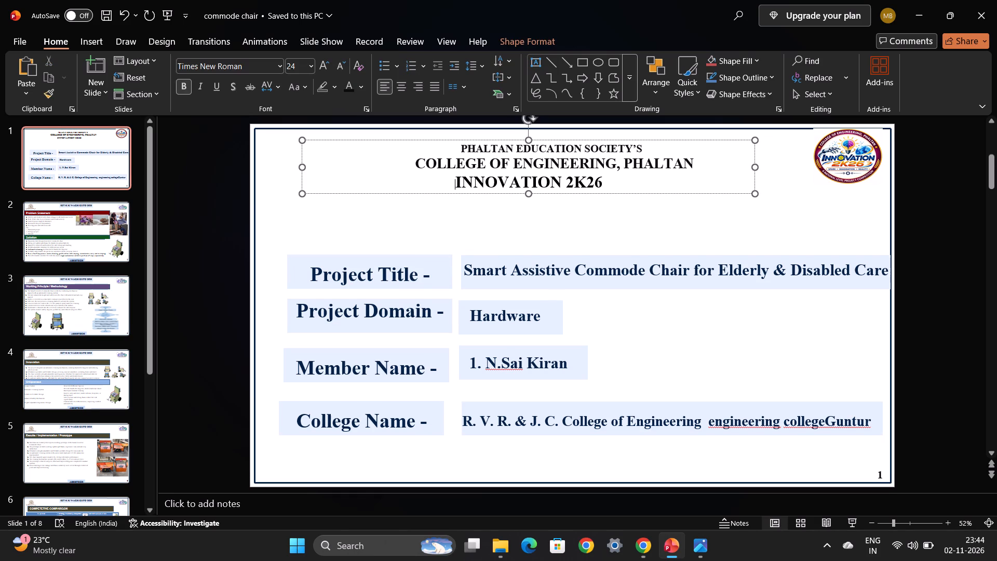
key(space)
key(space)
key(space)
key(space)
key(space)
key(space)
key(space)
key(space)
key(space)
key(space)
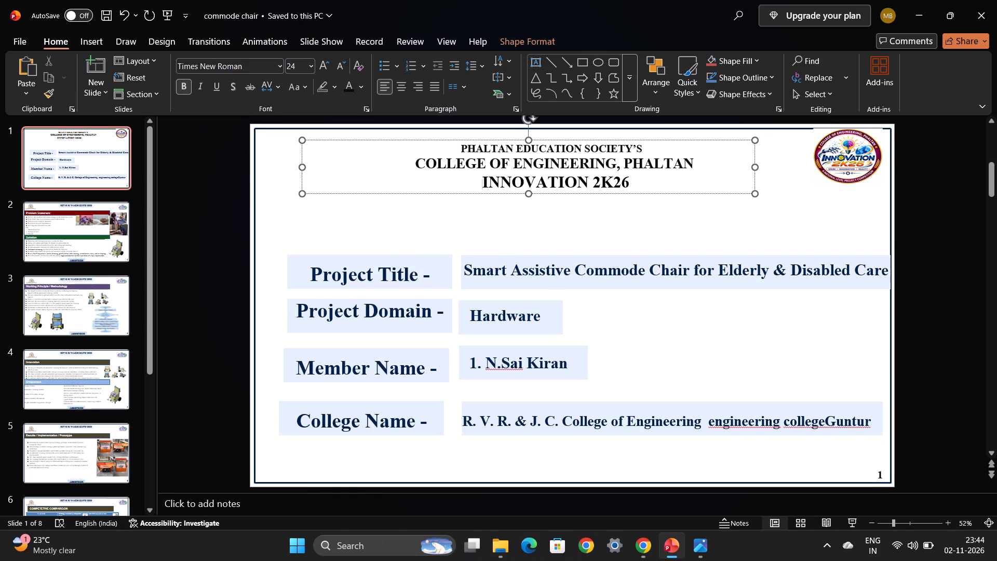
key(space)
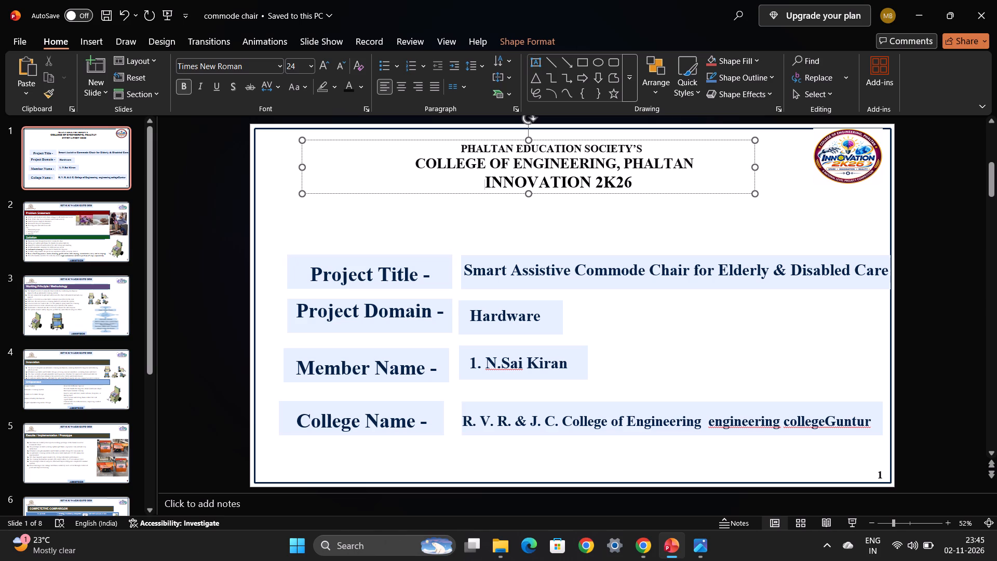
Shift the three-line heading text box on slide 1 slightly closer to the Innovation 2K26 logo, keeping it near the slide's top edge.
drag(450, 140, 451, 158)
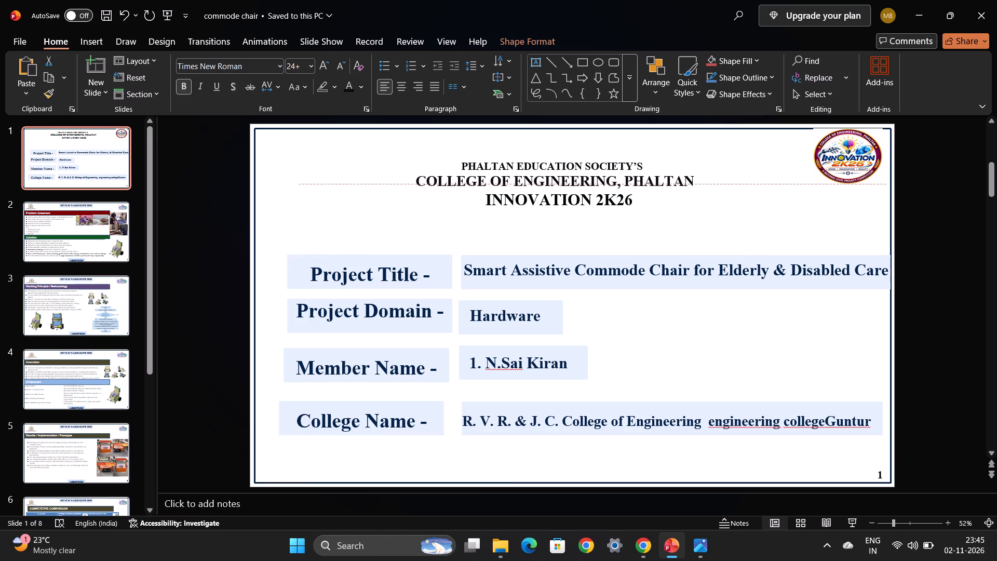
drag(451, 158, 455, 141)
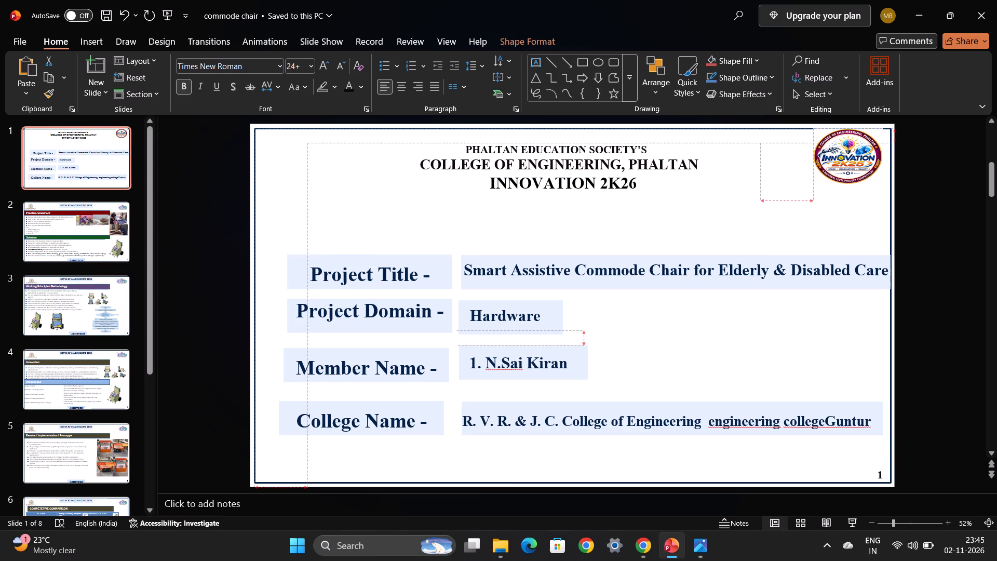
drag(455, 141, 455, 141)
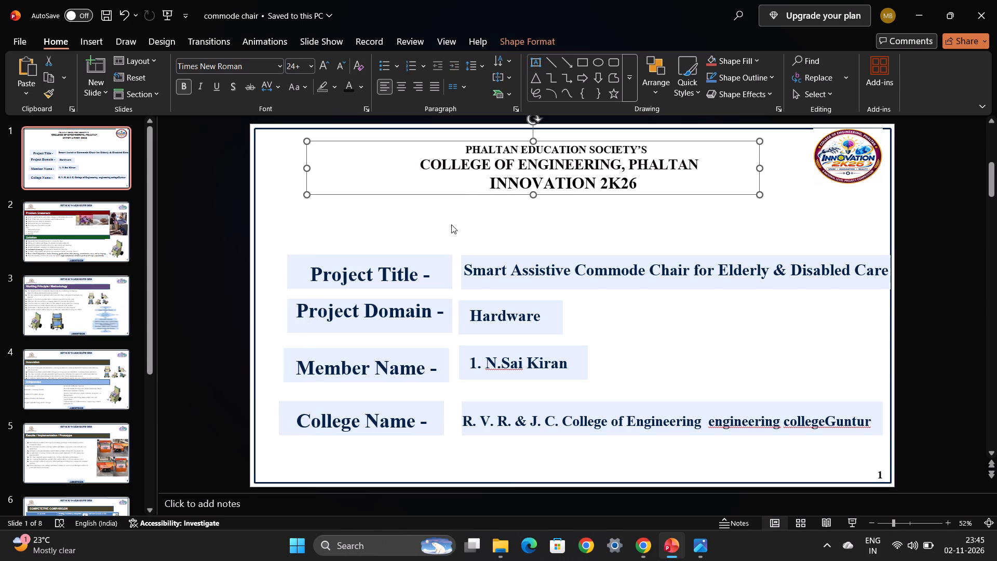
click(455, 228)
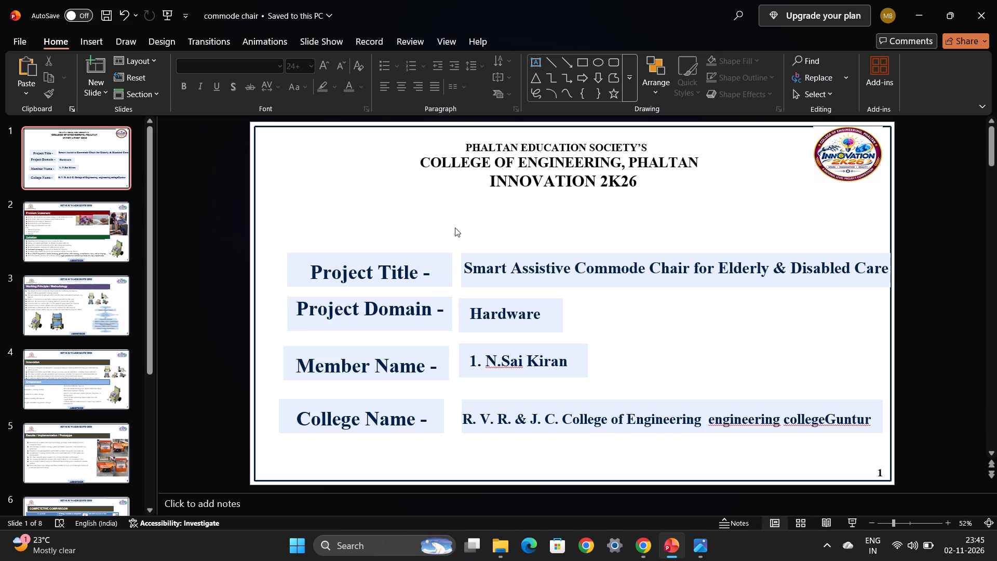
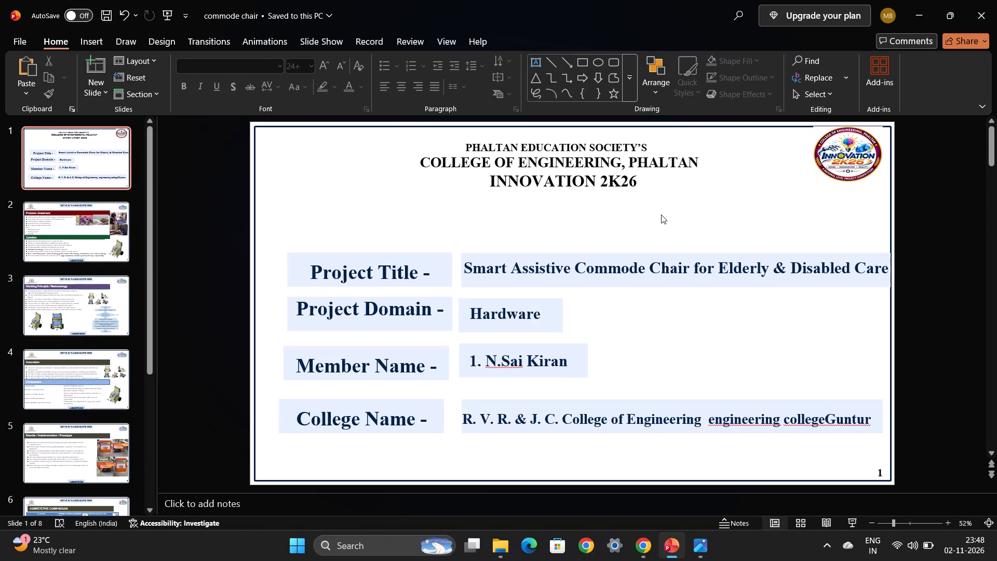
Look through slides 2 to 5 to check their headings and logos, and return to slide 1.
key(Down)
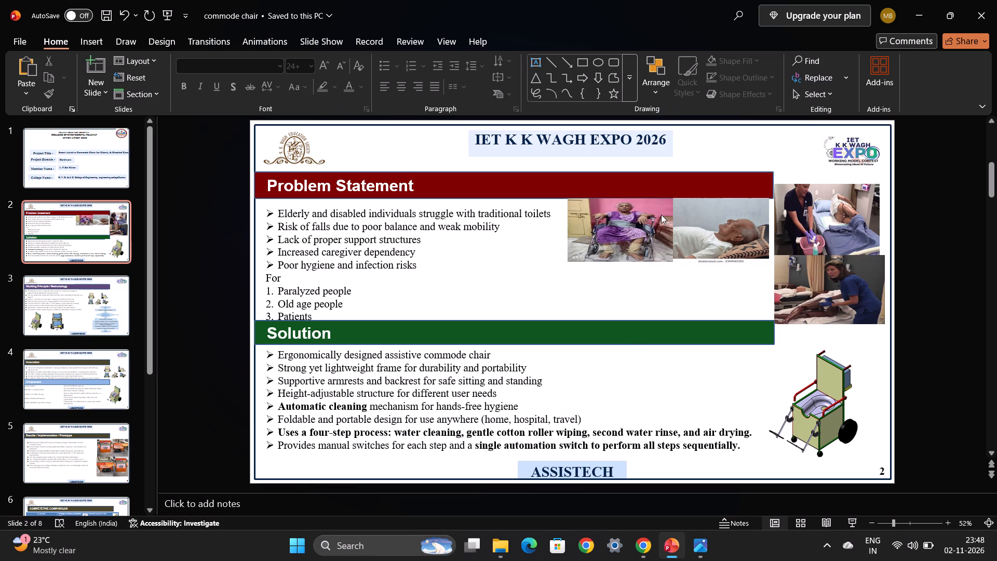
key(Down)
key(Down)
key(Down)
key(Up)
key(Up)
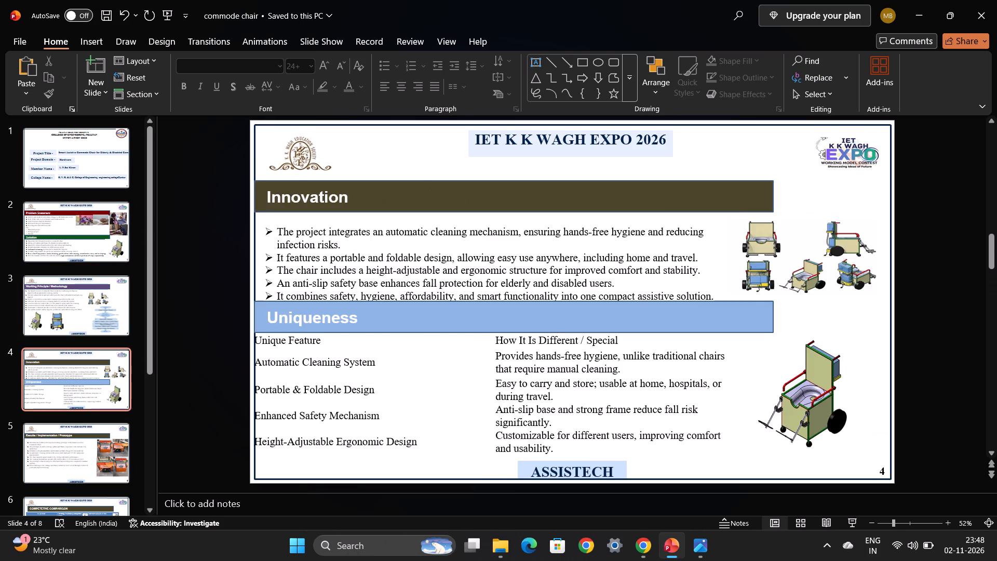
key(Up)
key(Up)
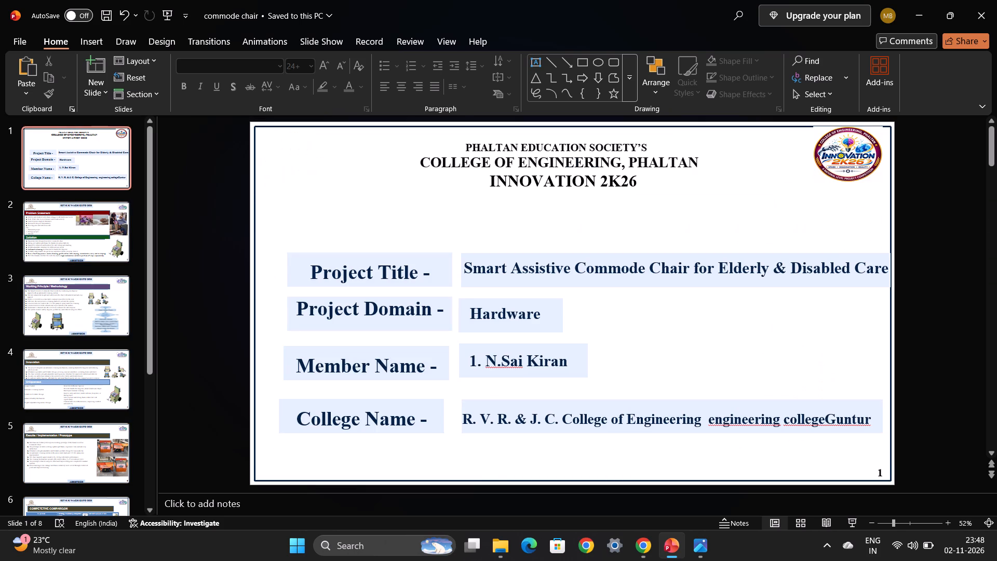
Copy the INNOVATION 2K26 line from the heading text box on slide 1.
click(639, 186)
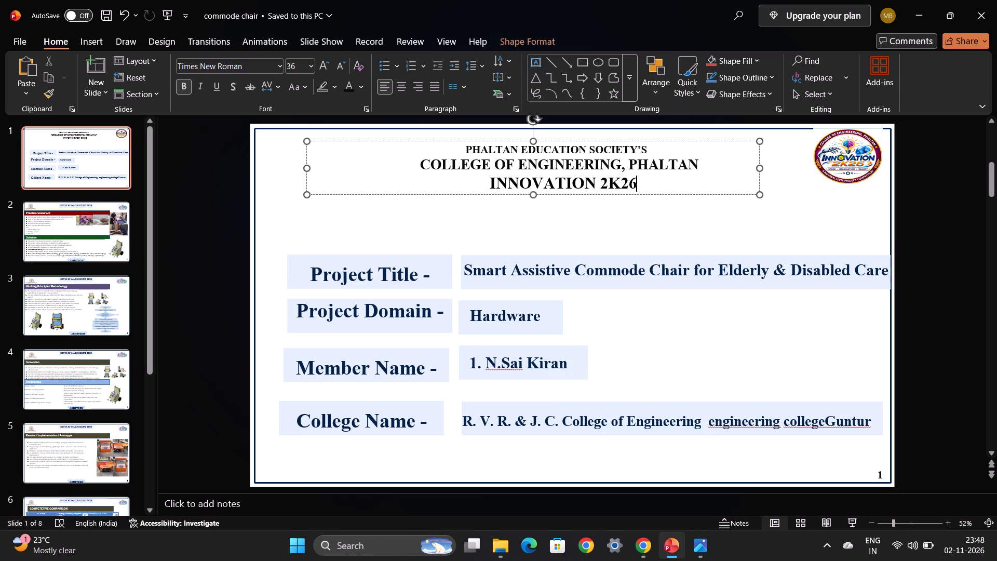
key(shift+Left)
key(shift+Left)
key(shift+Left)
key(shift+Left)
key(shift+Left)
key(shift+Left)
key(shift+Left)
key(shift+Left)
key(shift+Left)
key(shift+Left)
key(shift+Left)
key(shift+Left)
key(shift+Left)
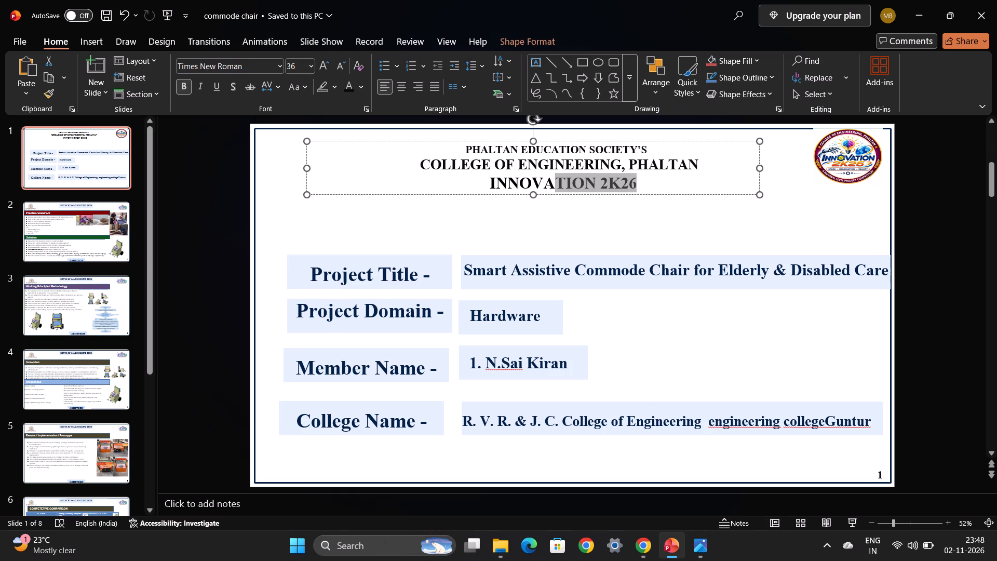
key(shift+Left)
key(shift+Left)
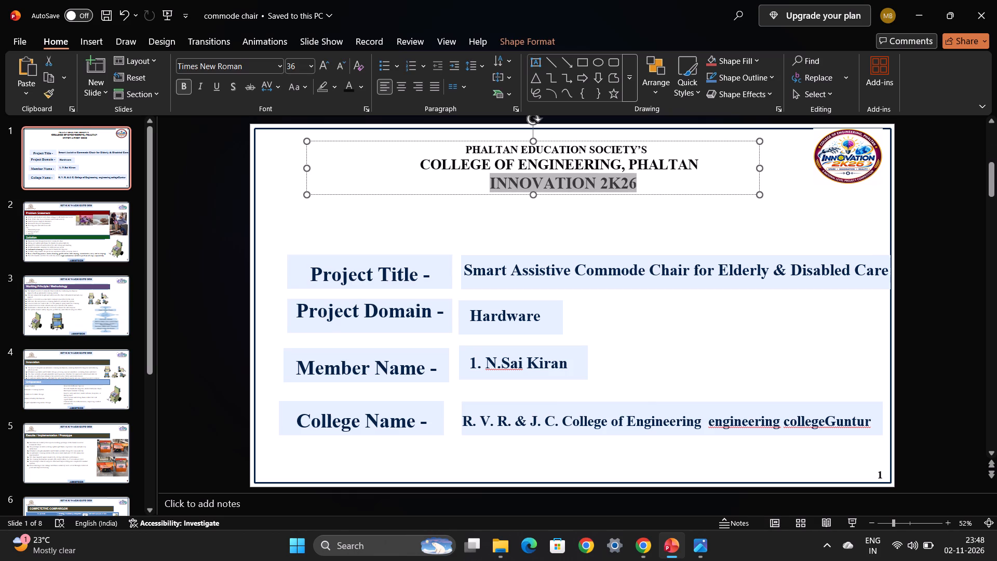
key(ctrl+c)
click(774, 376)
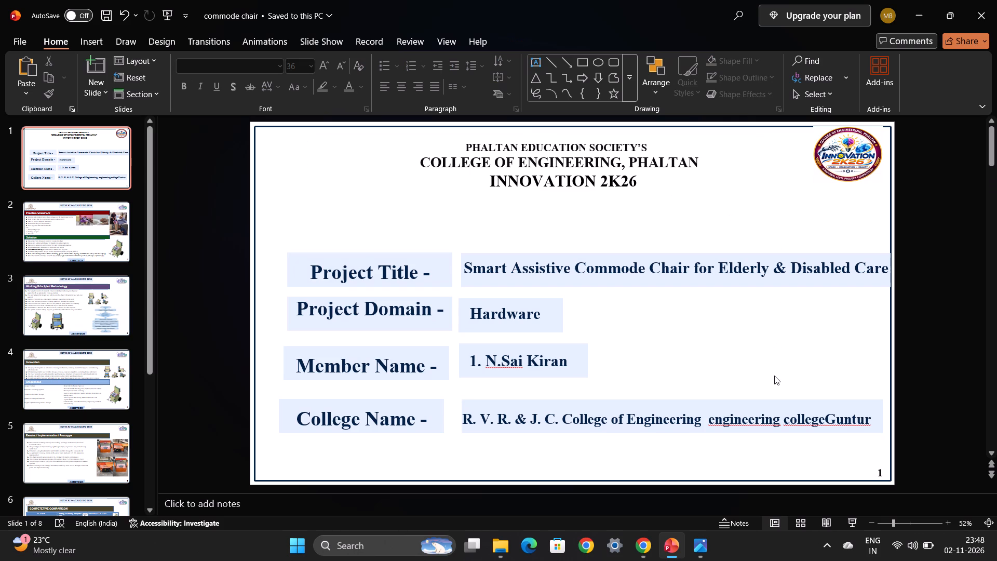
Replace the event heading text at the top of slide 2 with the copied INNOVATION 2K26 line.
key(Down)
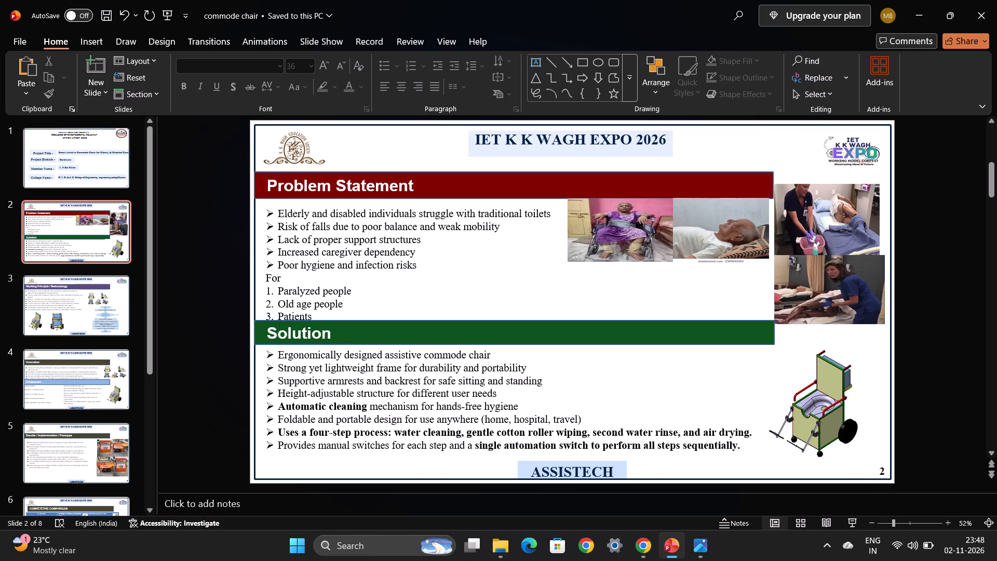
click(669, 140)
click(665, 140)
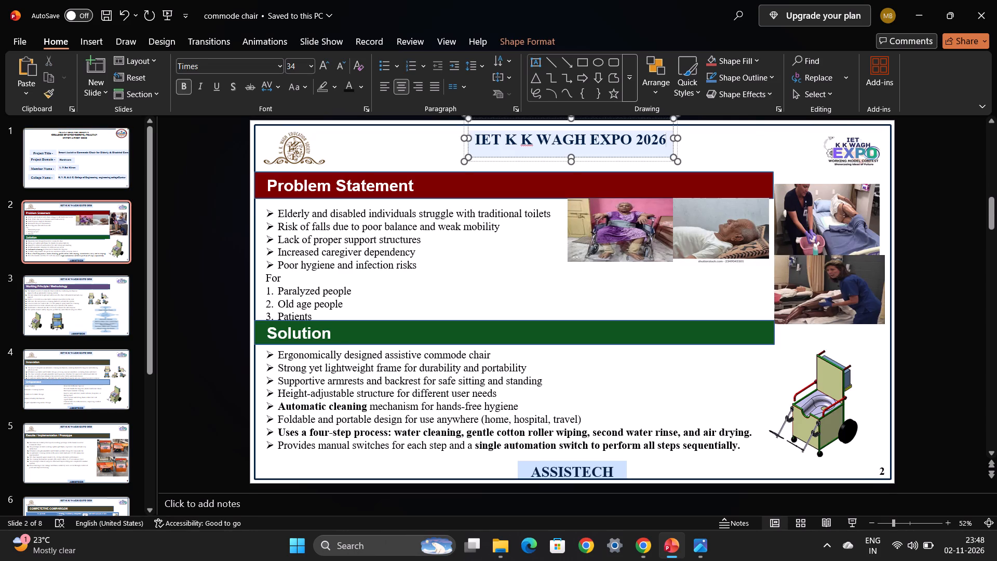
key(BackSpace)
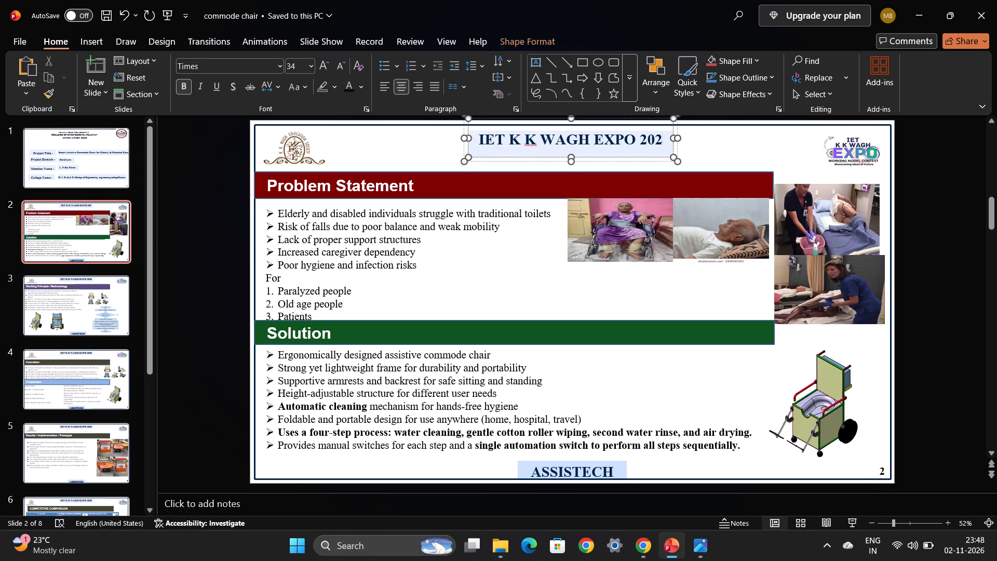
key(BackSpace)
key(BackSpace)
key(BackSpace)
key(BackSpace)
key(BackSpace)
key(BackSpace)
key(BackSpace)
key(BackSpace)
key(BackSpace)
key(BackSpace)
key(BackSpace)
key(BackSpace)
key(BackSpace)
key(BackSpace)
key(BackSpace)
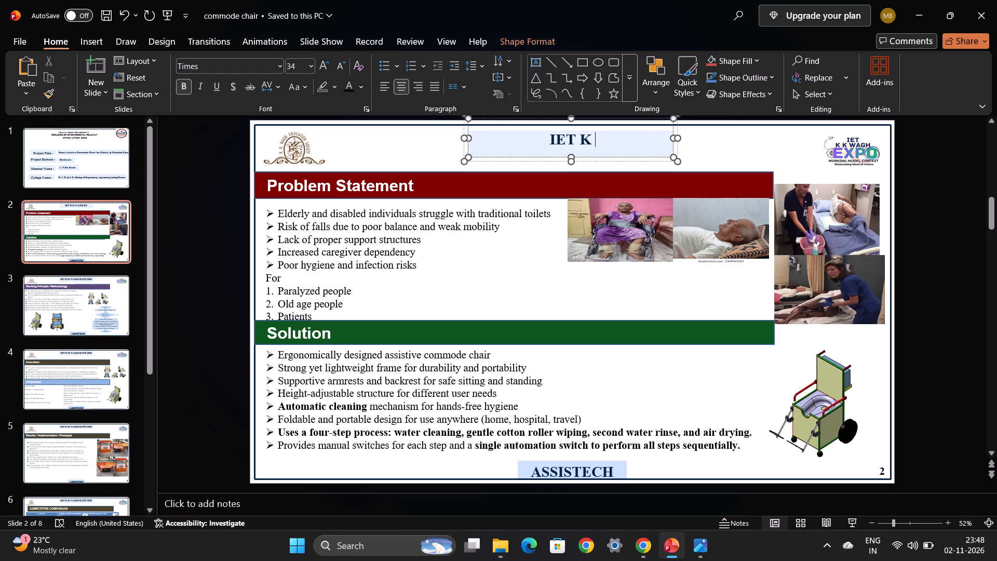
key(BackSpace)
key(BackSpace)
key(BackSpace)
key(BackSpace)
key(BackSpace)
key(BackSpace)
key(ctrl+v)
click(745, 161)
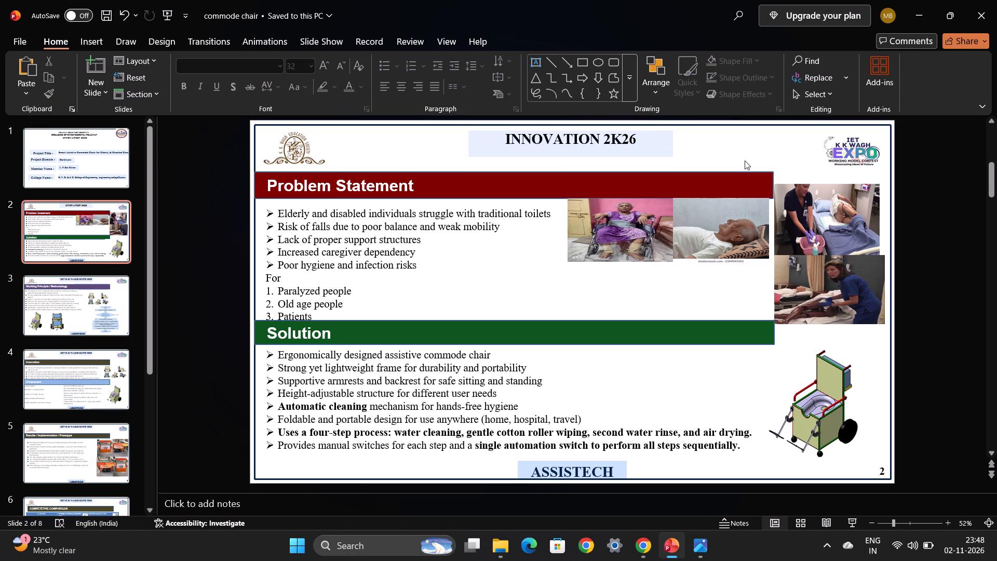
Move the INNOVATION 2K26 heading box on slide 2 slightly down, towards the Problem Statement banner.
click(602, 144)
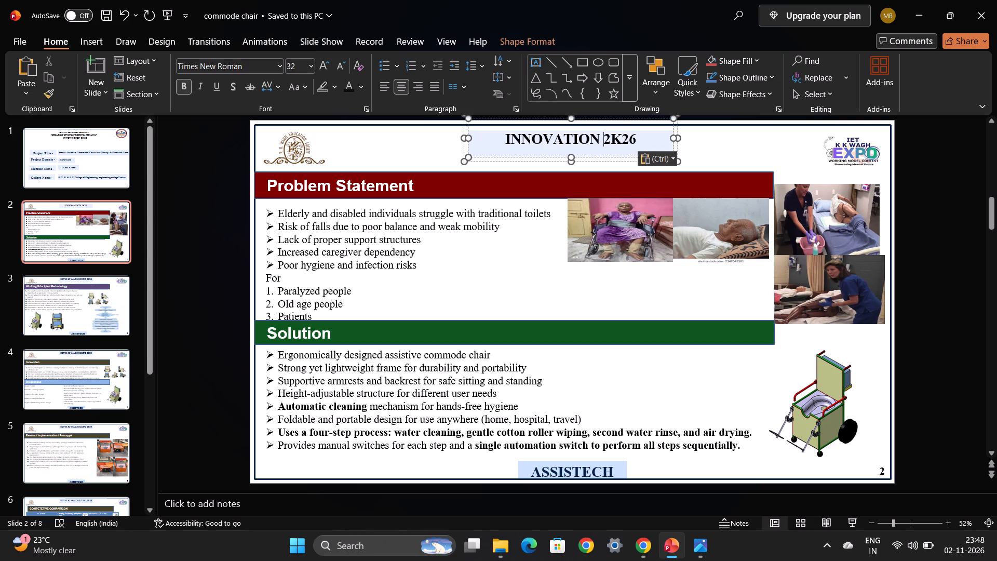
click(584, 156)
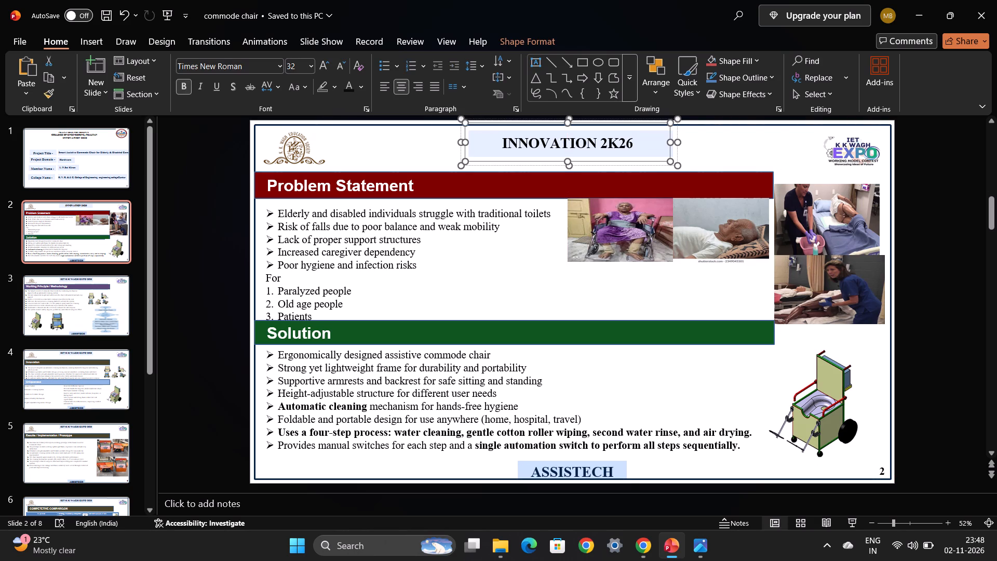
click(699, 149)
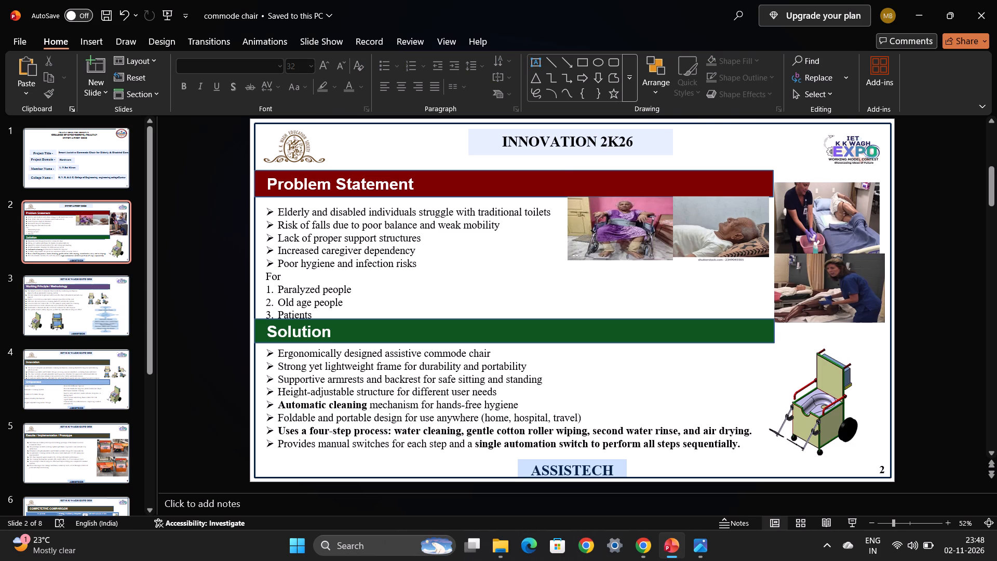
Replace the event heading text at the top of slide 3 with the copied INNOVATION 2K26 line.
key(Down)
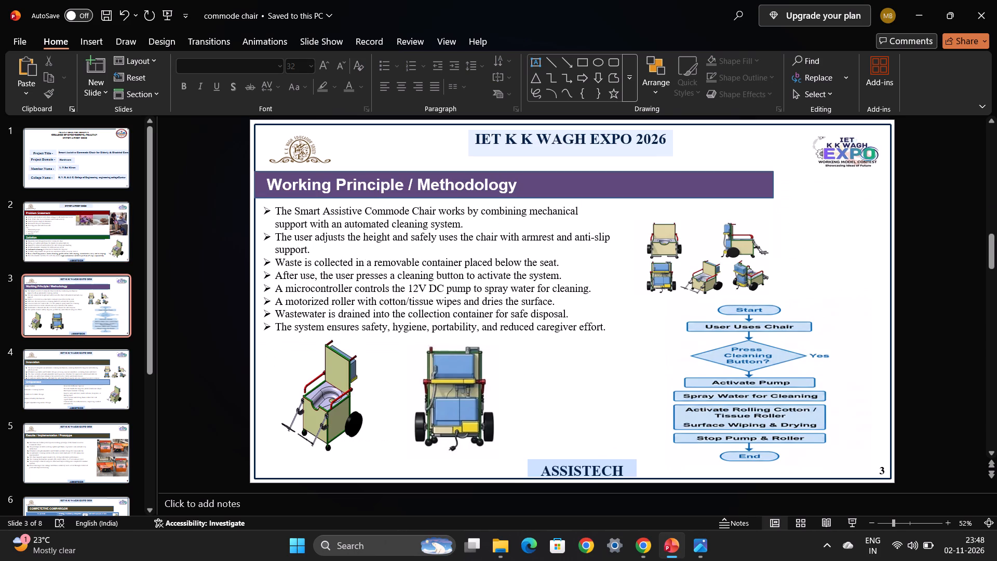
click(643, 138)
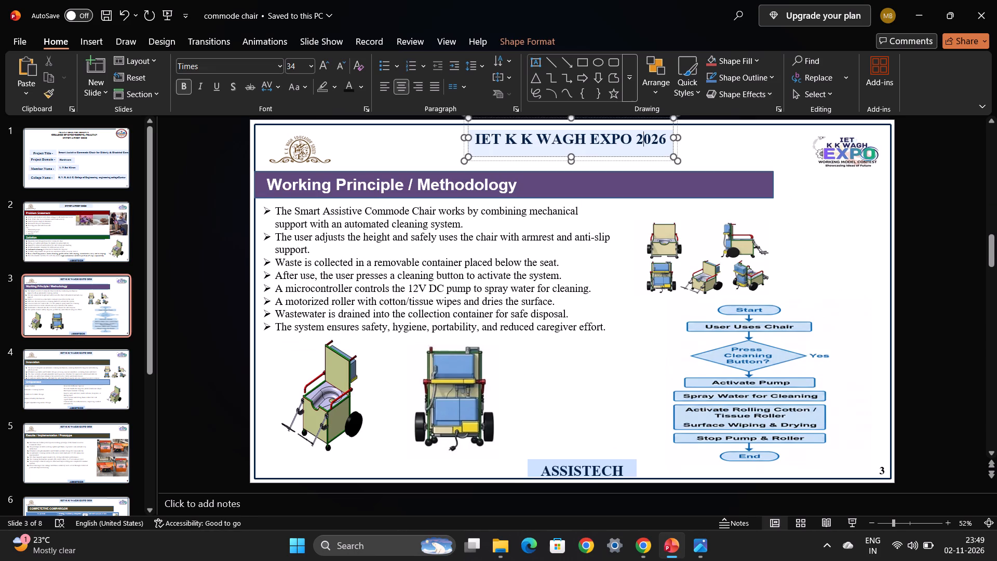
key(BackSpace)
key(Delete)
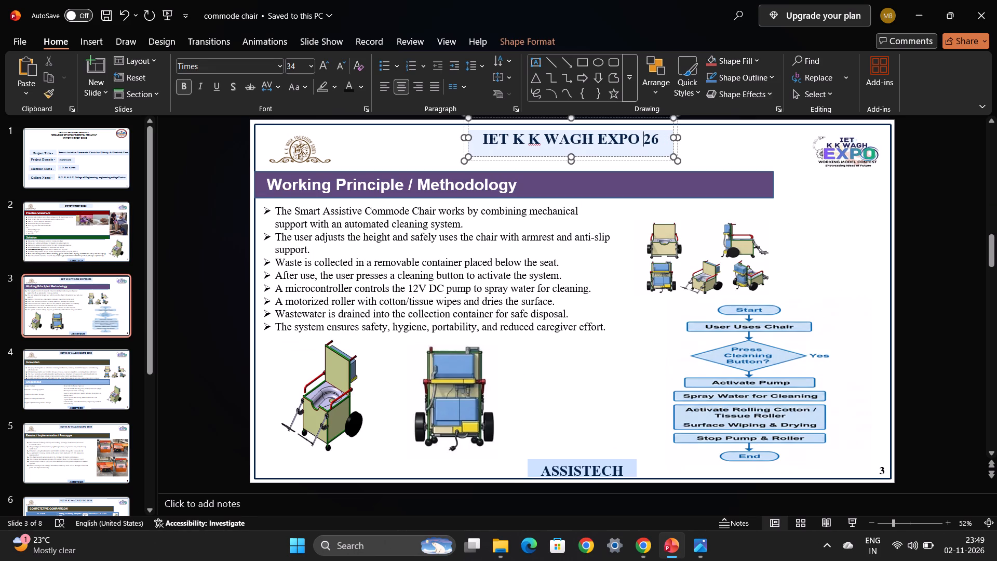
key(Delete)
key(Delete)
key(BackSpace)
key(BackSpace)
key(BackSpace)
key(BackSpace)
key(BackSpace)
key(BackSpace)
key(BackSpace)
key(BackSpace)
key(BackSpace)
key(BackSpace)
key(BackSpace)
key(BackSpace)
key(BackSpace)
key(BackSpace)
key(BackSpace)
key(BackSpace)
key(BackSpace)
key(BackSpace)
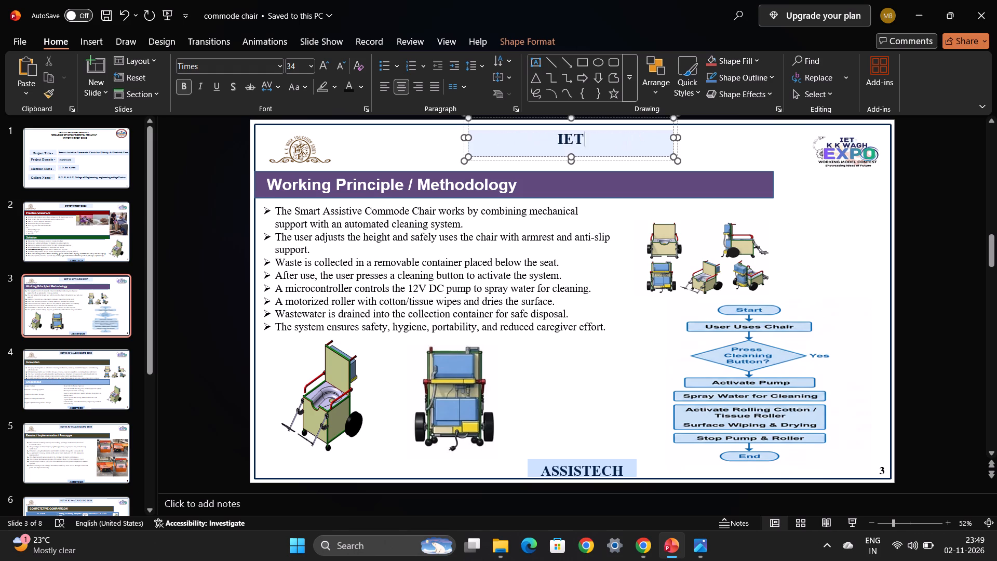
key(Down)
key(Down)
key(ctrl+v)
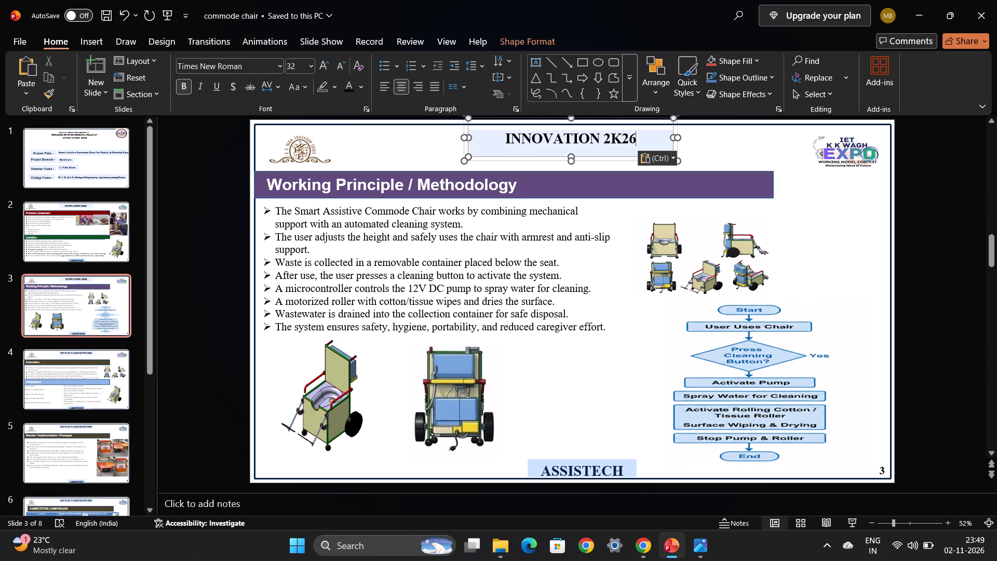
Move the INNOVATION 2K26 heading box on slide 3 slightly down, towards the Working Principle / Methodology banner.
drag(613, 154, 613, 156)
drag(613, 156, 613, 160)
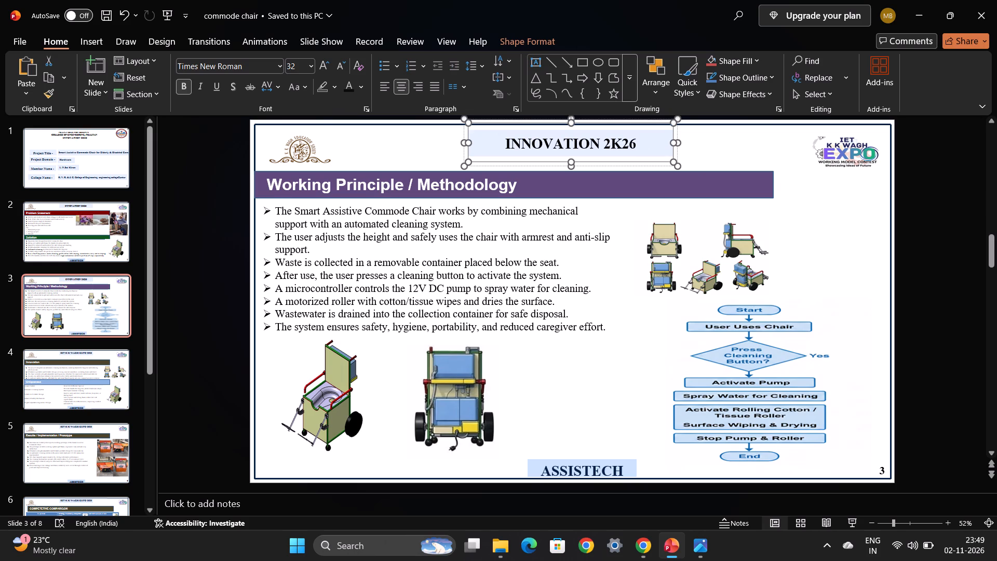
click(731, 157)
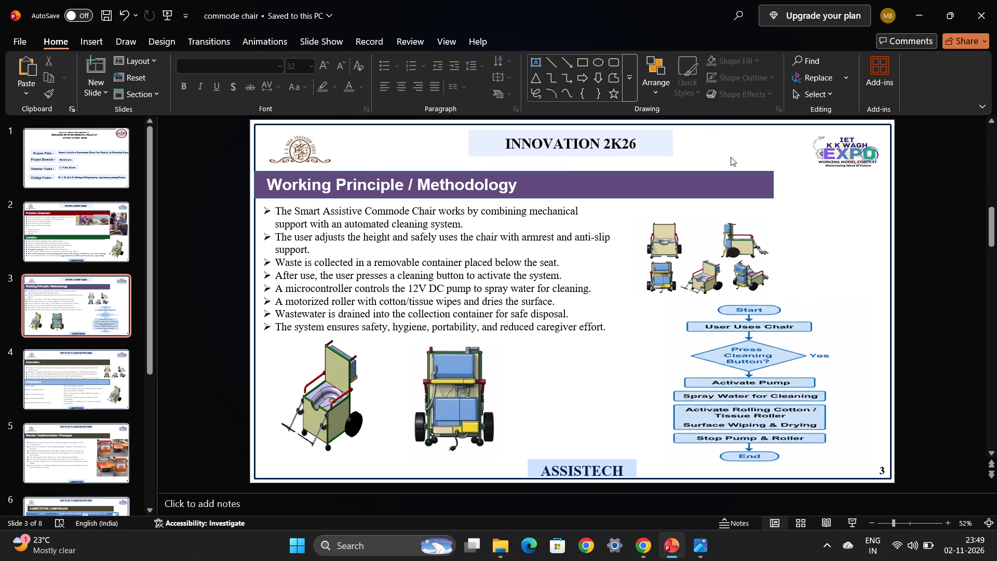
Replace the event heading text at the top of slide 4 with the copied INNOVATION 2K26 line.
key(Down)
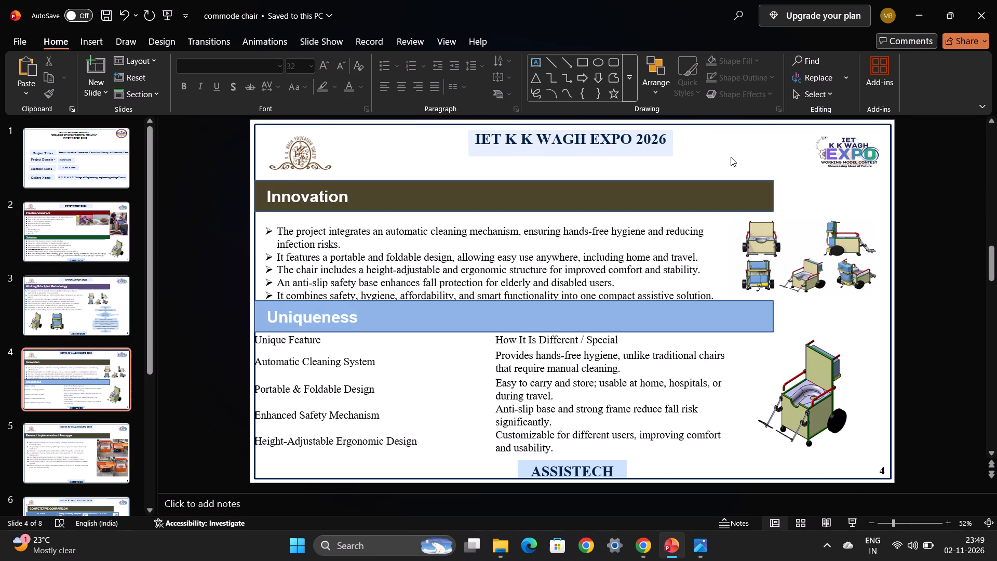
click(643, 142)
key(BackSpace)
key(BackSpace)
key(Delete)
key(Delete)
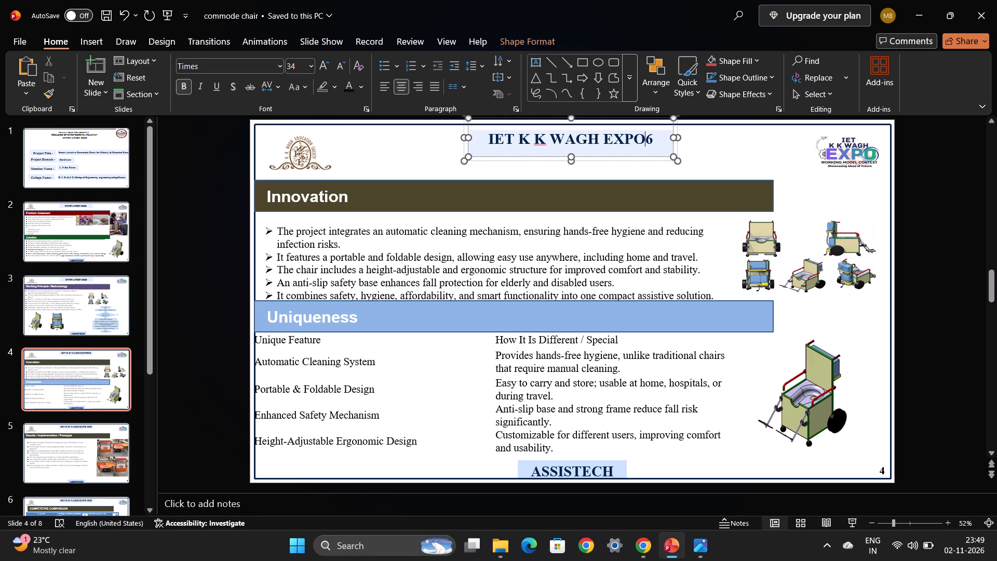
key(Delete)
key(Delete)
key(BackSpace)
key(BackSpace)
key(BackSpace)
key(BackSpace)
key(BackSpace)
key(BackSpace)
key(BackSpace)
key(BackSpace)
key(BackSpace)
key(BackSpace)
key(BackSpace)
key(BackSpace)
key(BackSpace)
key(BackSpace)
key(BackSpace)
key(BackSpace)
key(BackSpace)
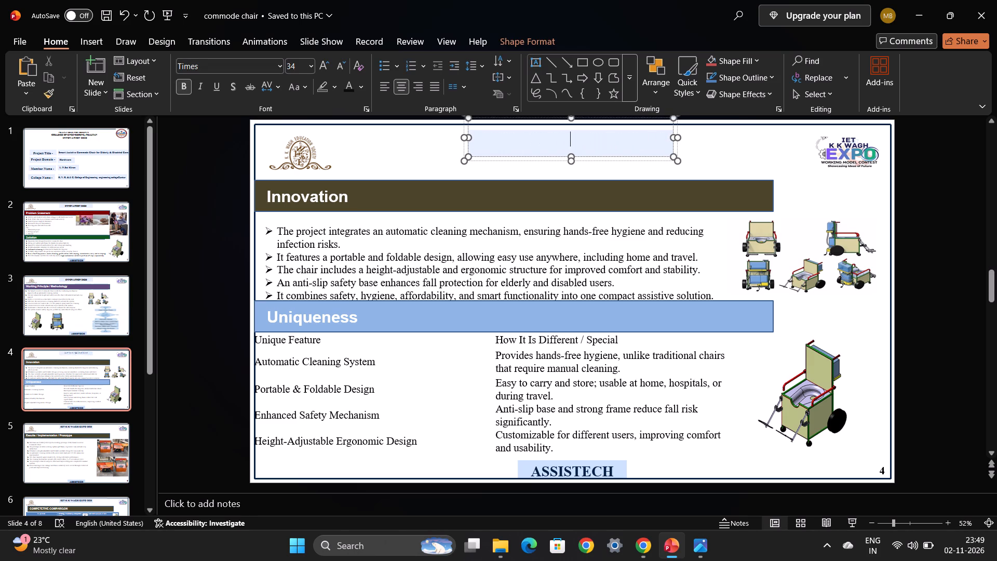
key(ctrl+v)
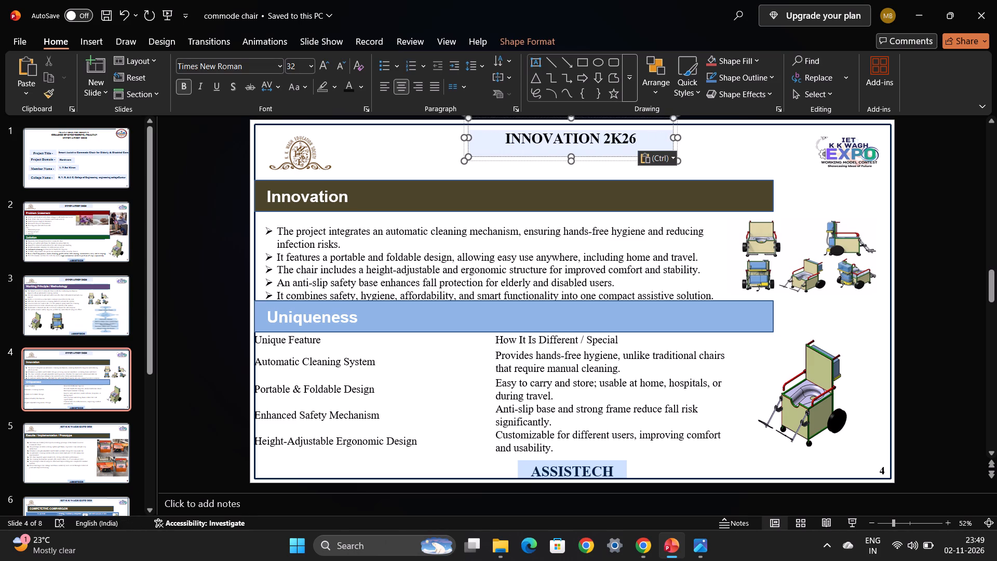
Move the INNOVATION 2K26 heading box on slide 4 slightly down, towards the Innovation banner.
click(601, 156)
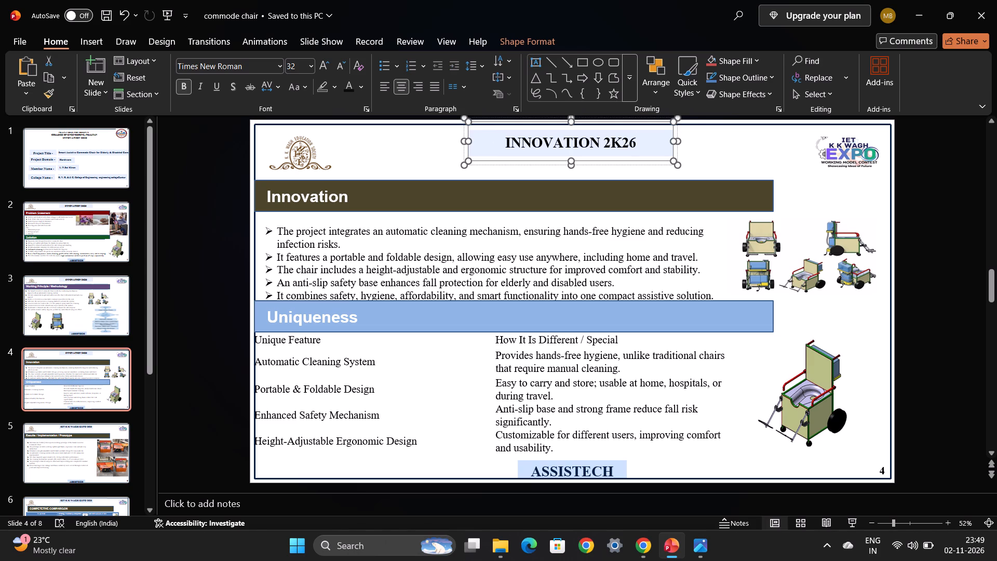
click(700, 155)
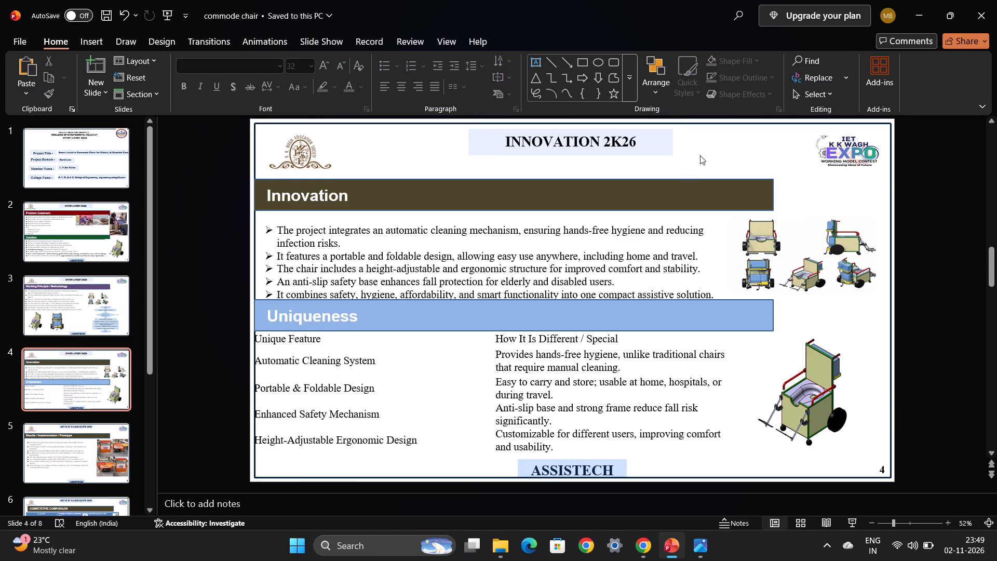